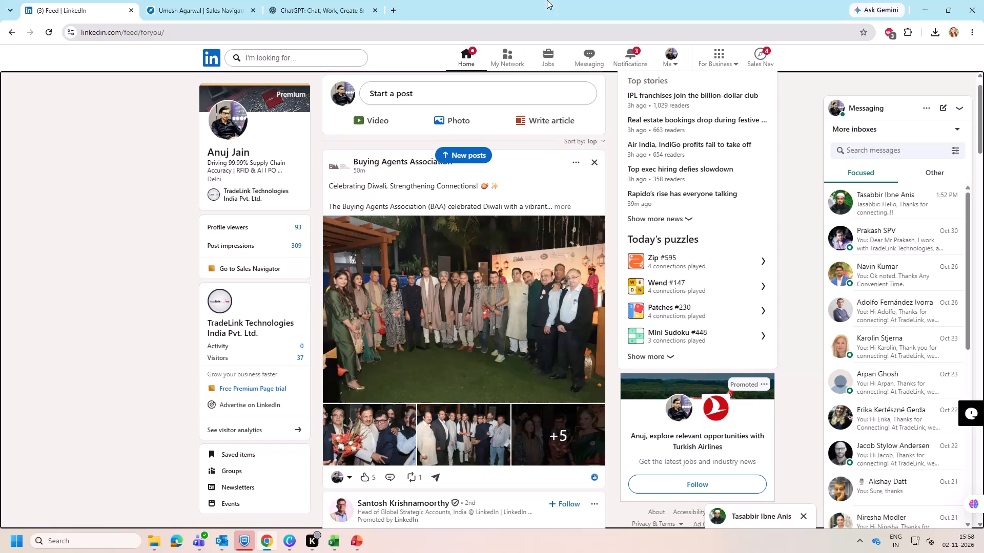
# Switch to Canva and download all pages of the Entrance presentation as a PPTX file.
pyautogui.click(286, 543)
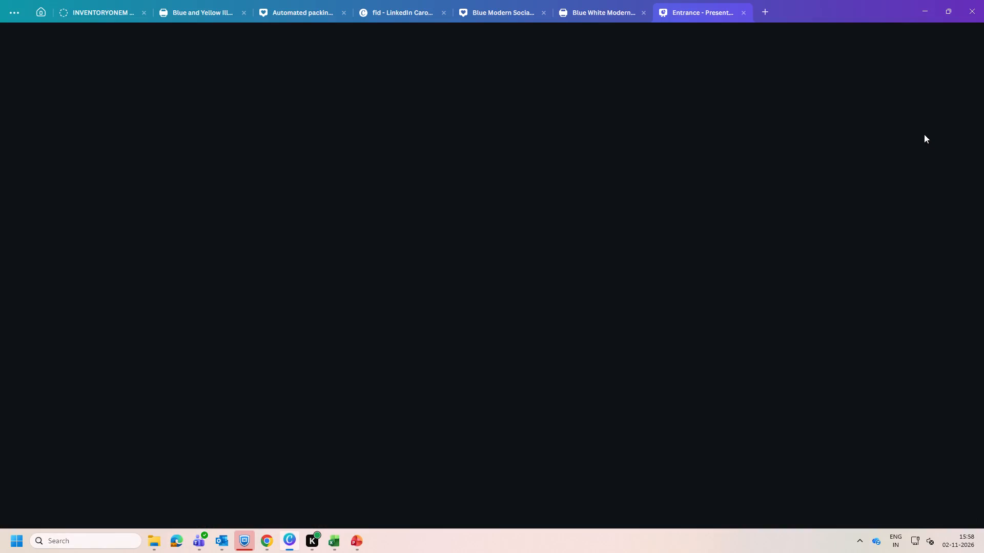
pyautogui.click(959, 40)
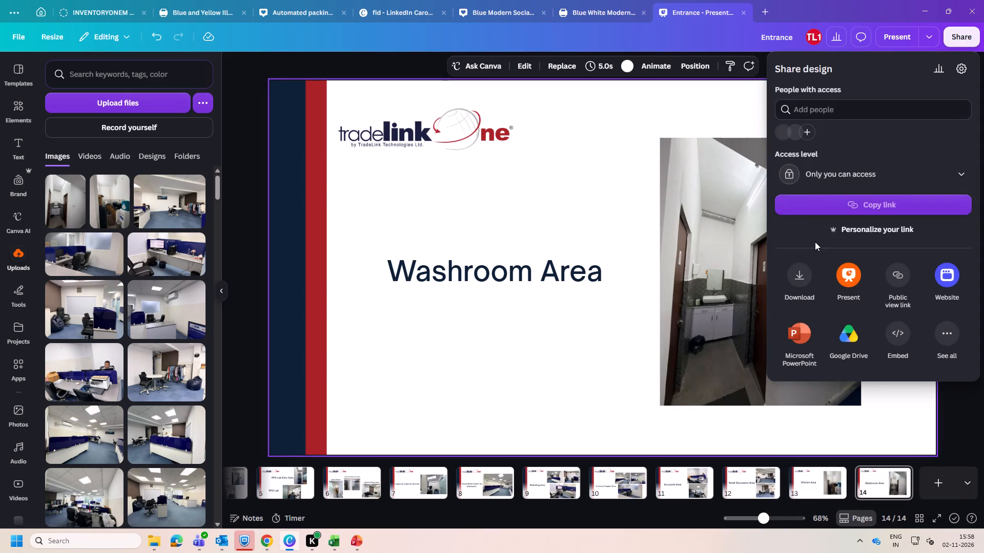
pyautogui.click(804, 275)
pyautogui.click(874, 108)
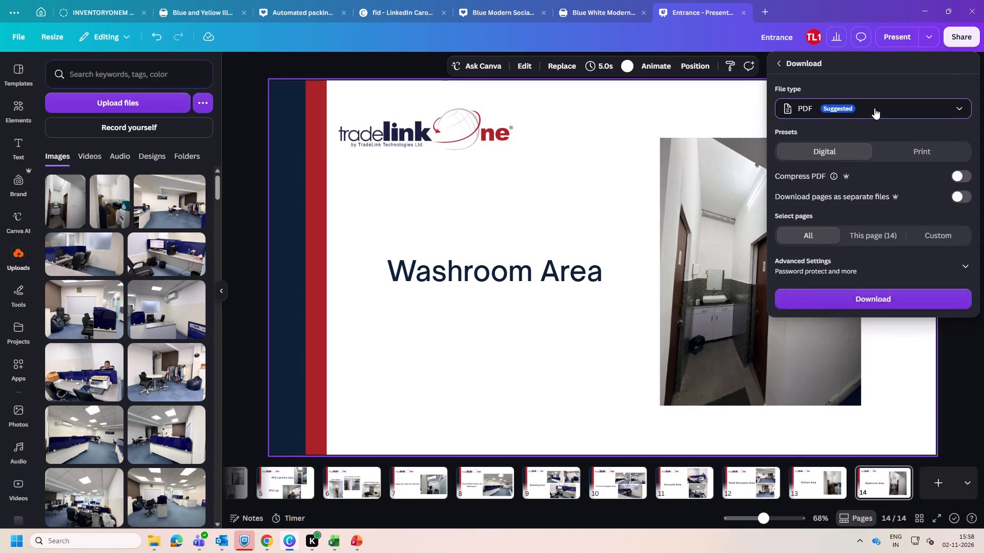
pyautogui.click(865, 181)
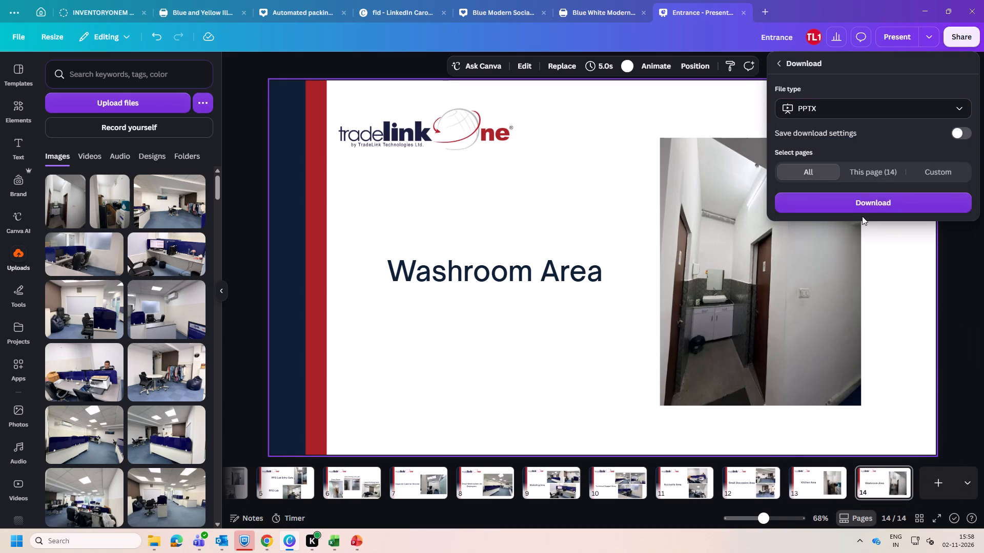
pyautogui.click(864, 205)
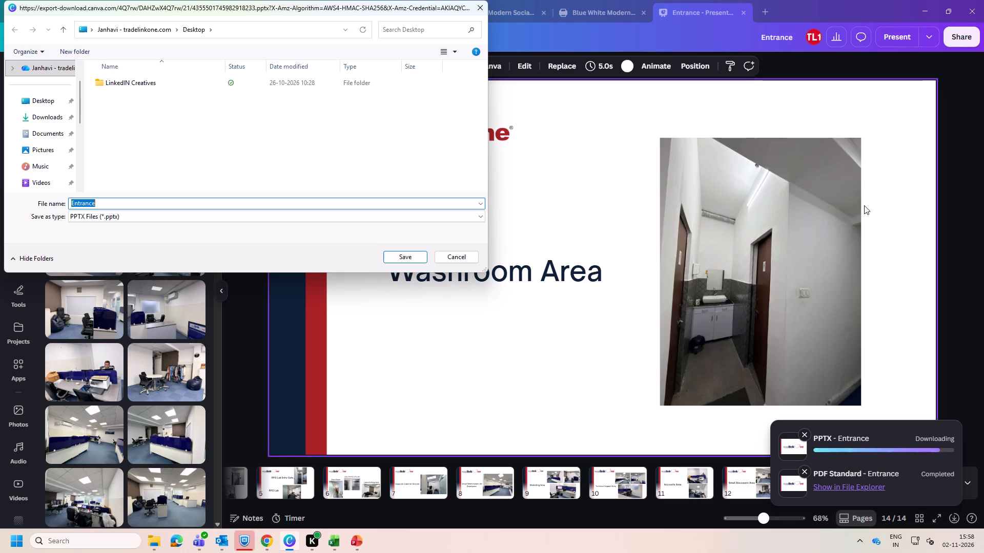
# Save the PPTX download to the Desktop under the file name "entrance office".
pyautogui.press('space')
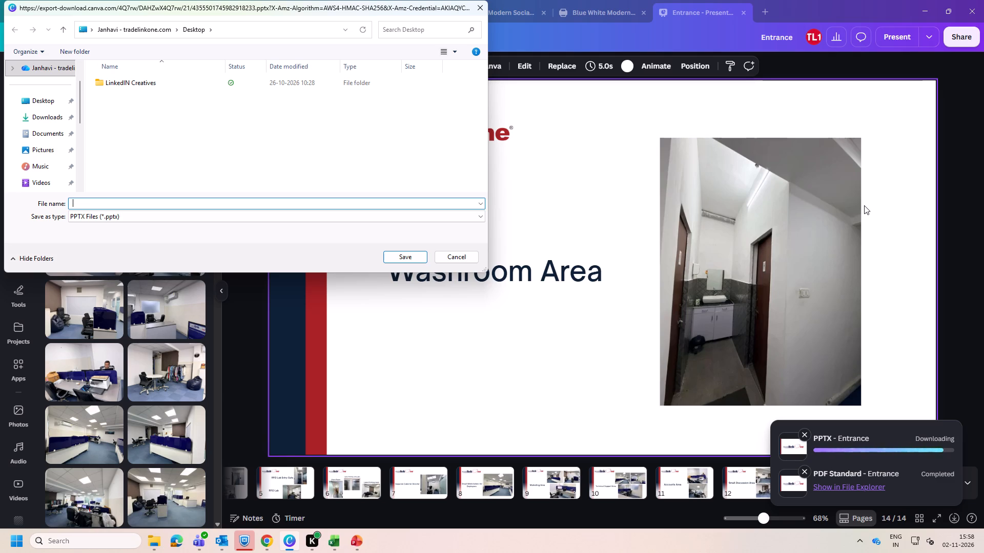
pyautogui.write('entra')
pyautogui.write('ncer')
pyautogui.press('space')
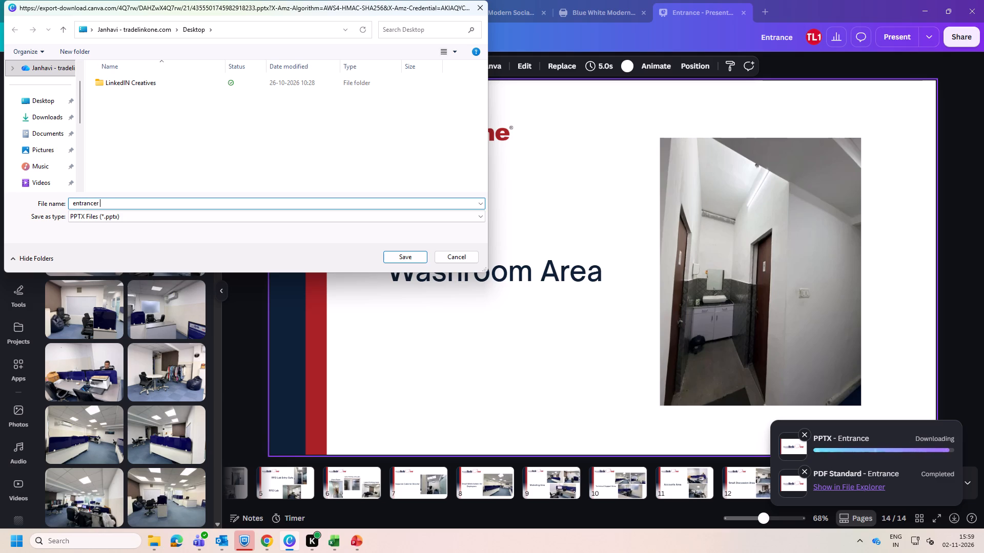
pyautogui.press('BackSpace')
pyautogui.press('BackSpace')
pyautogui.press('space')
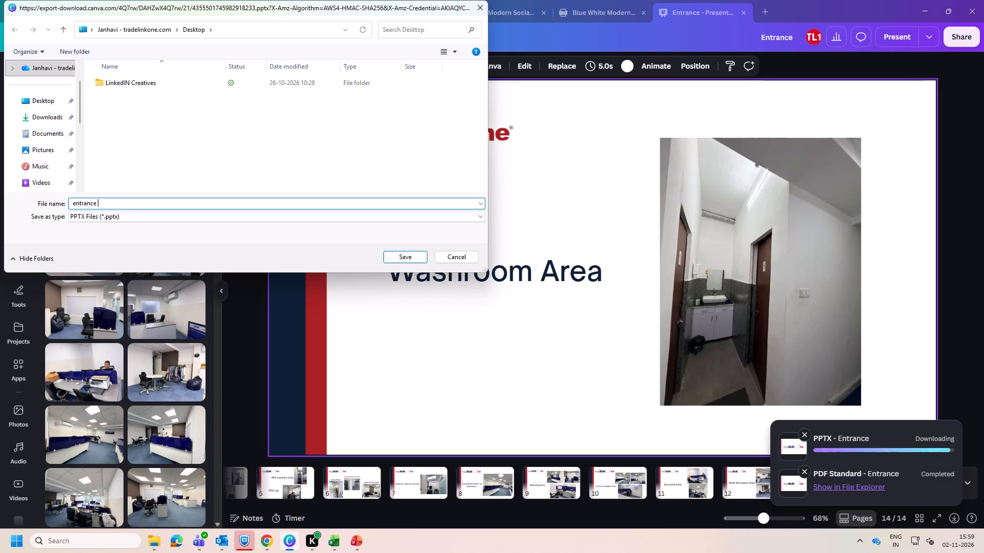
pyautogui.write('office')
pyautogui.press('space')
pyautogui.press('Return')
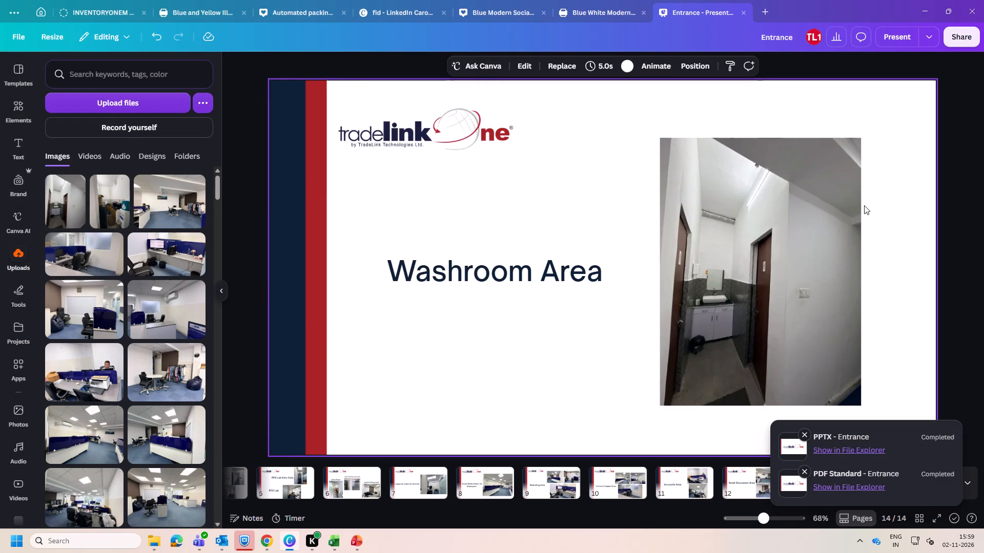
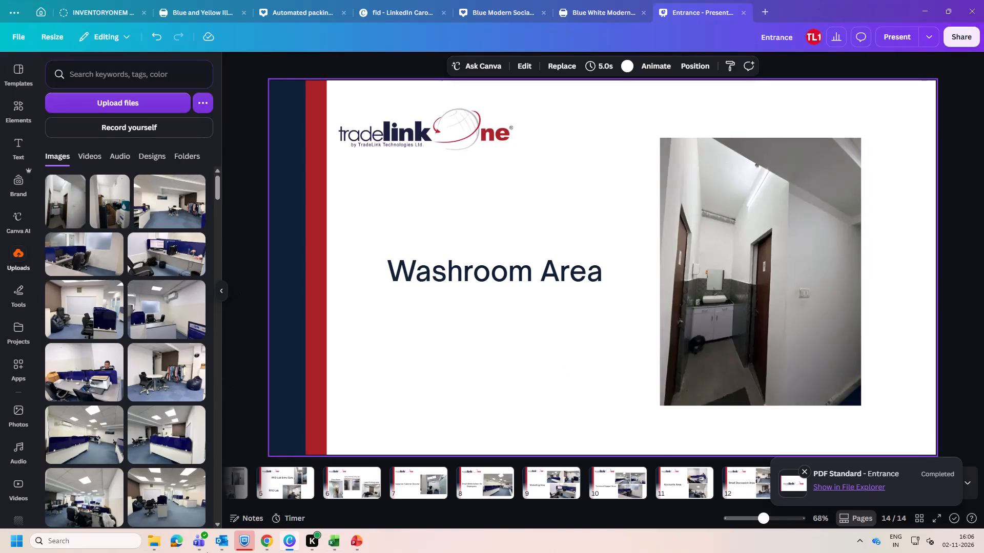
# Switch from Canva to the Chrome browser.
pyautogui.click(259, 545)
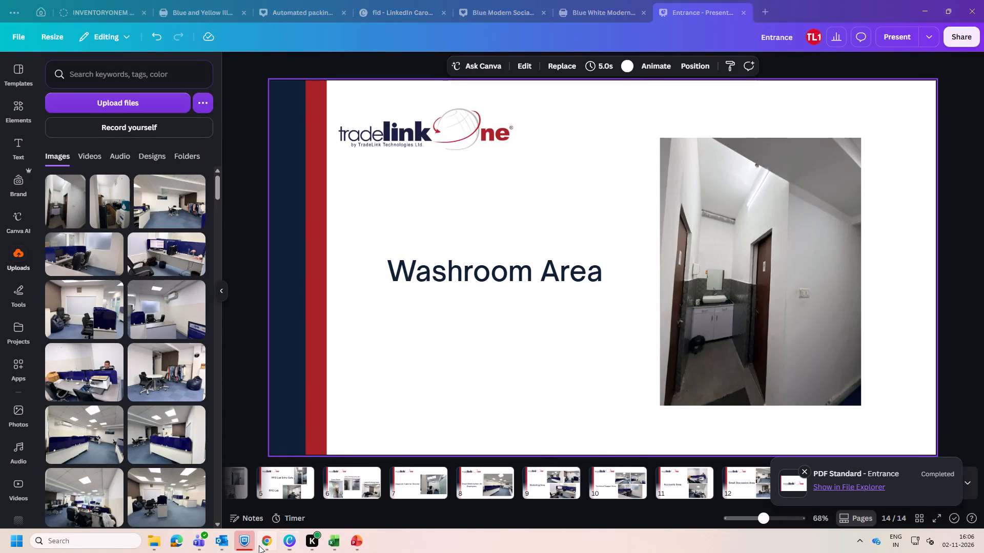
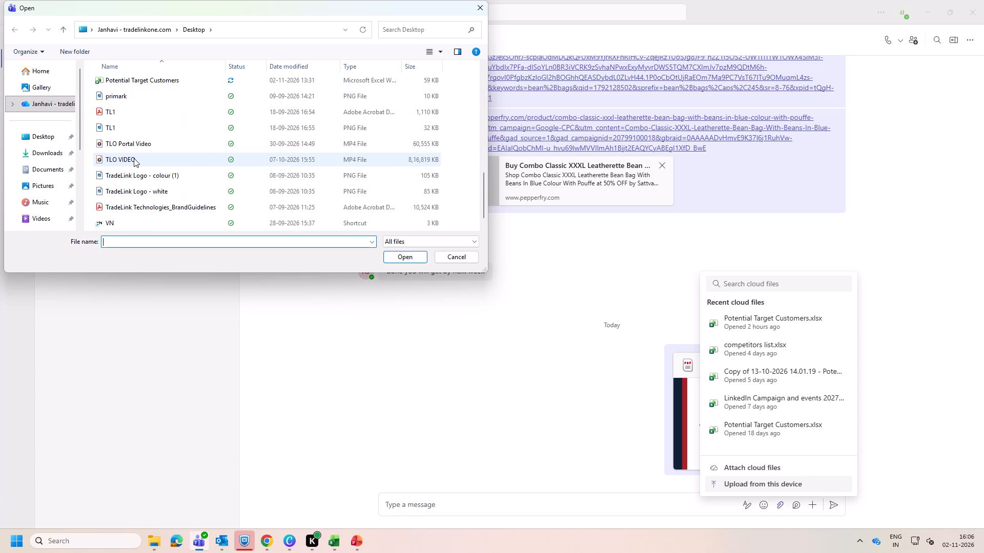
# Look through the Desktop, Downloads and Documents folders for the exported presentation to attach to the Teams chat.
pyautogui.scroll(-4, 134, 158)
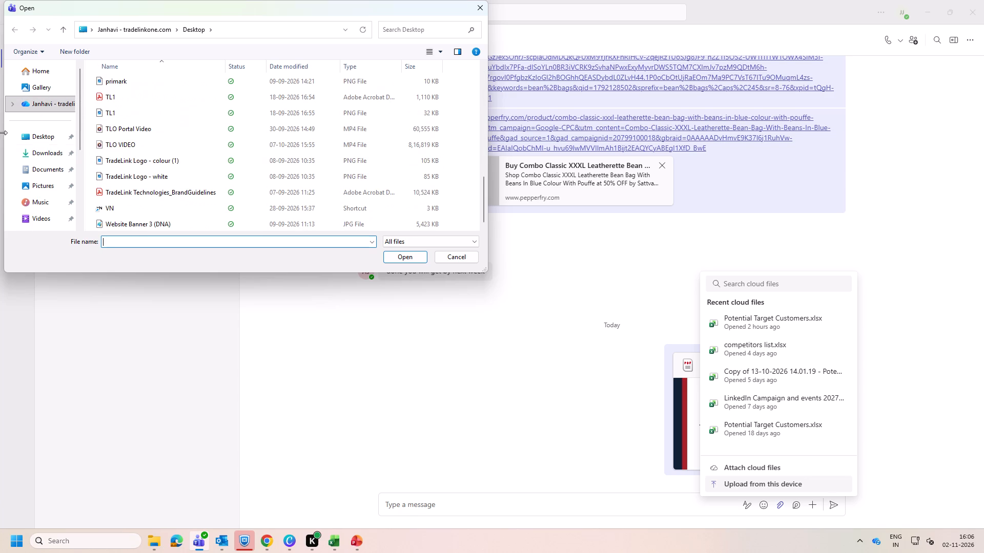
pyautogui.click(36, 158)
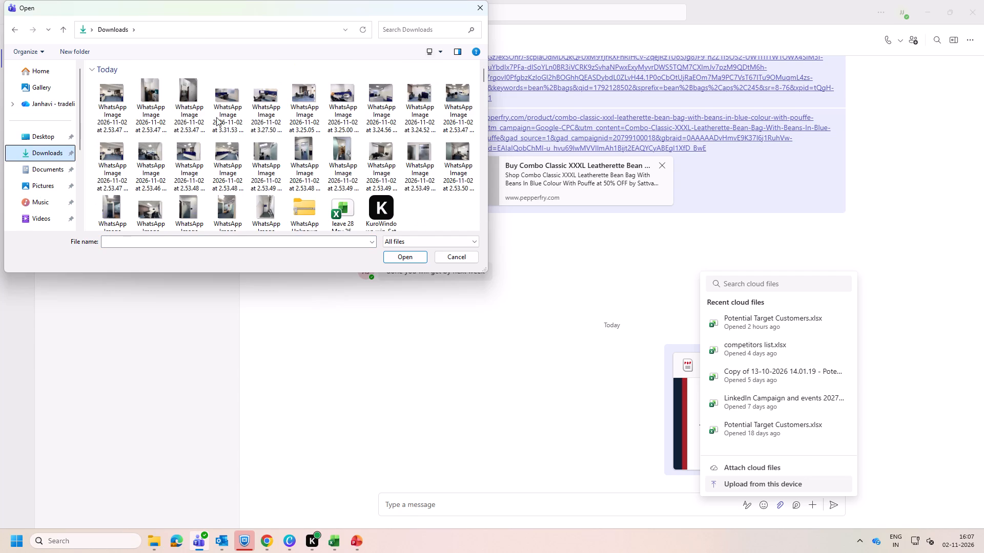
pyautogui.scroll(-3, 228, 115)
pyautogui.scroll(2, 228, 115)
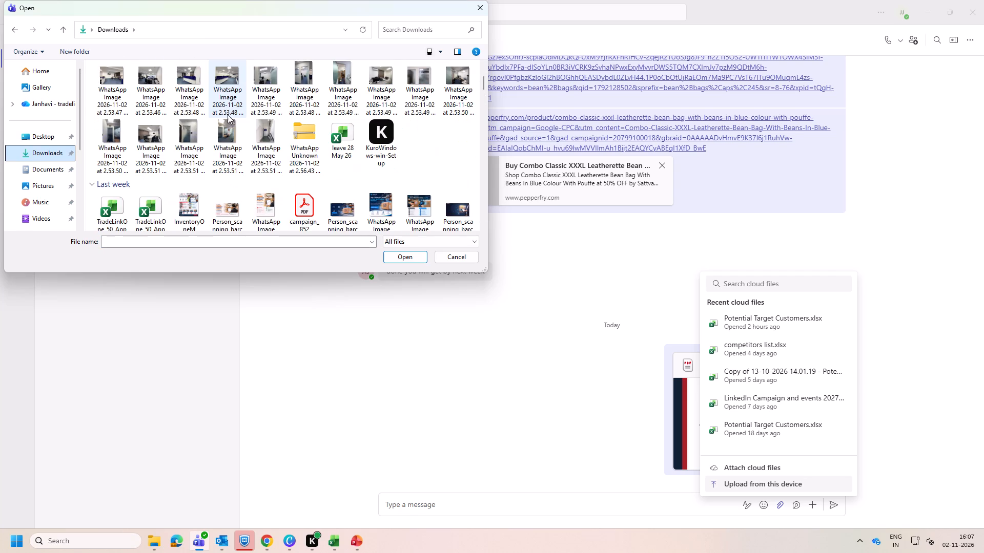
pyautogui.click(39, 168)
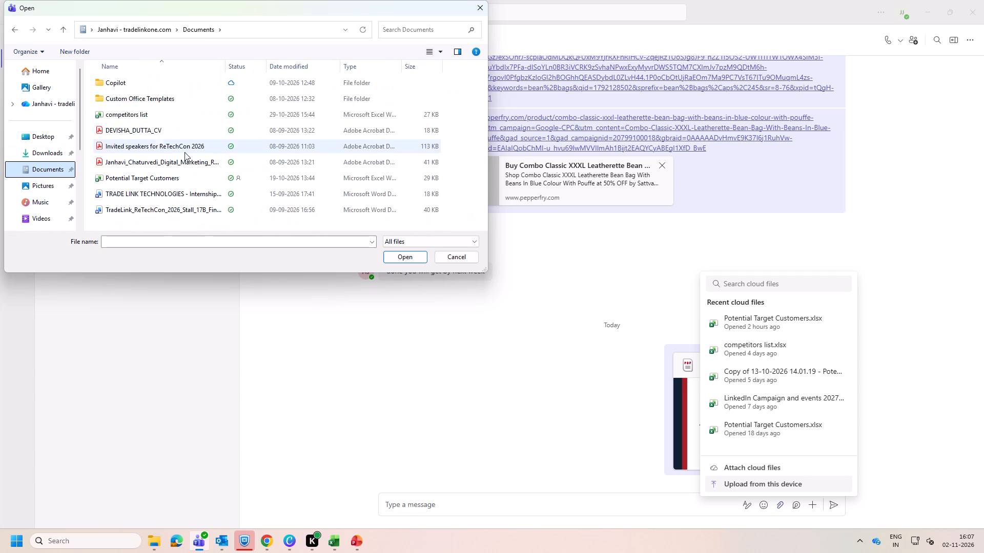
pyautogui.scroll(-3, 170, 156)
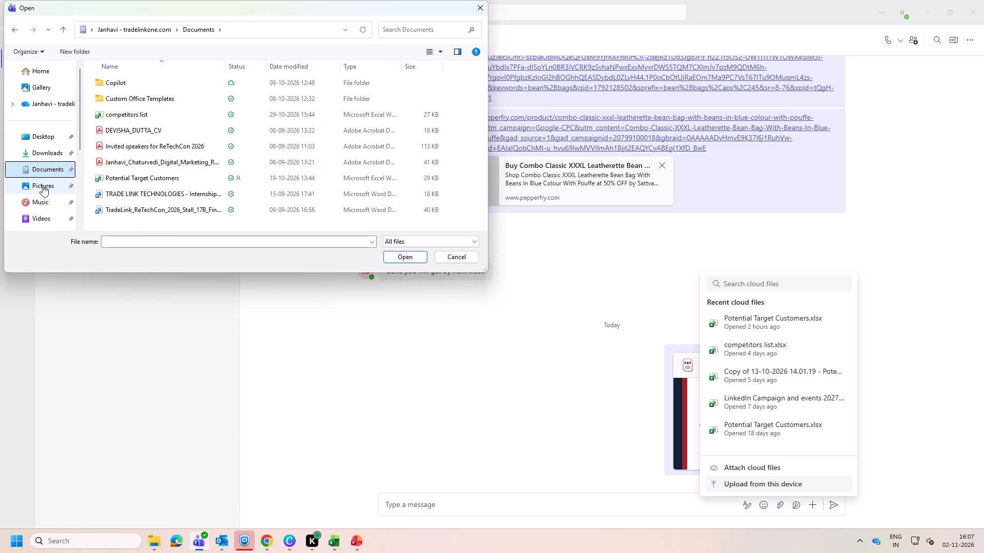
# Browse This PC to Local Disk (C:), Users, TLO Marketing and look through its folders for the exported presentation.
pyautogui.scroll(-3, 42, 185)
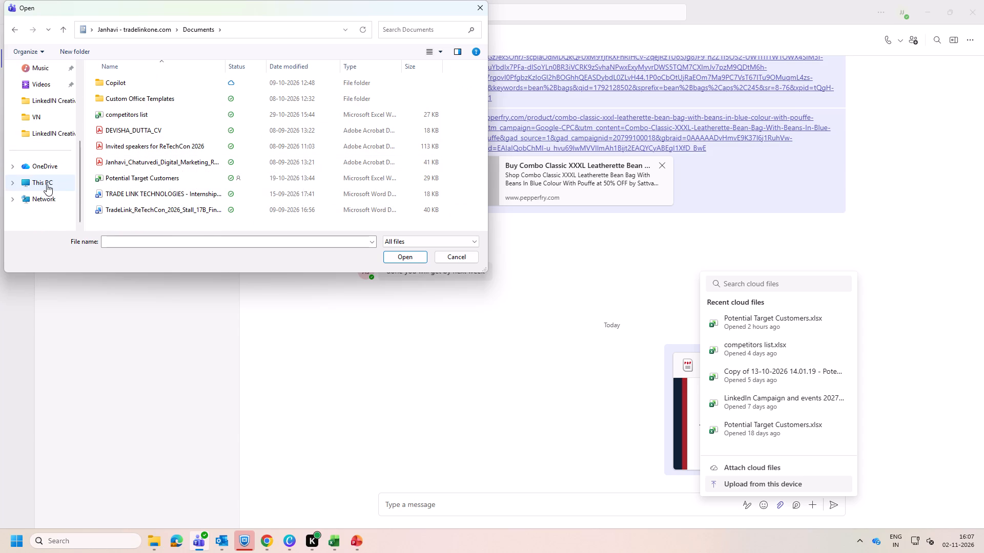
pyautogui.click(47, 184)
pyautogui.click(170, 88)
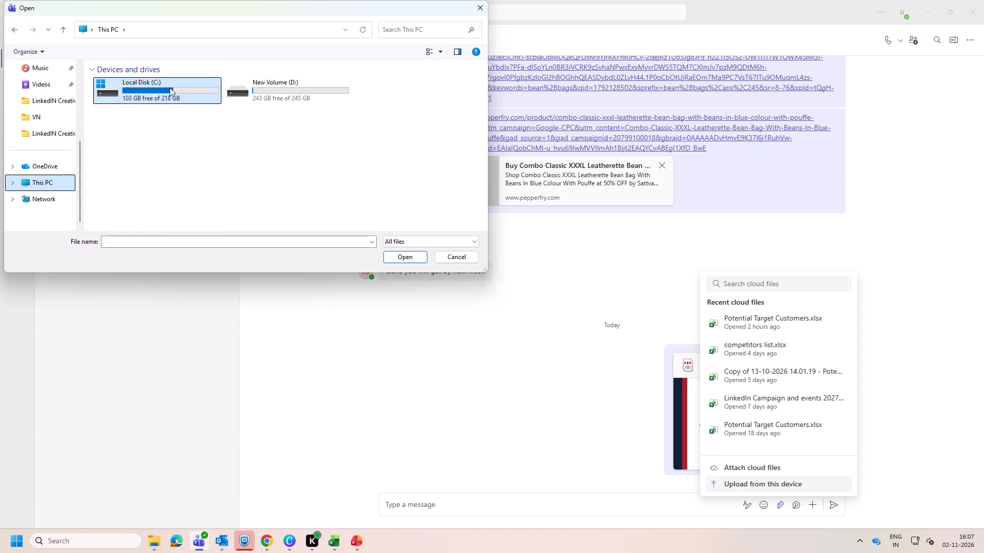
pyautogui.click(170, 88)
pyautogui.doubleClick(127, 198)
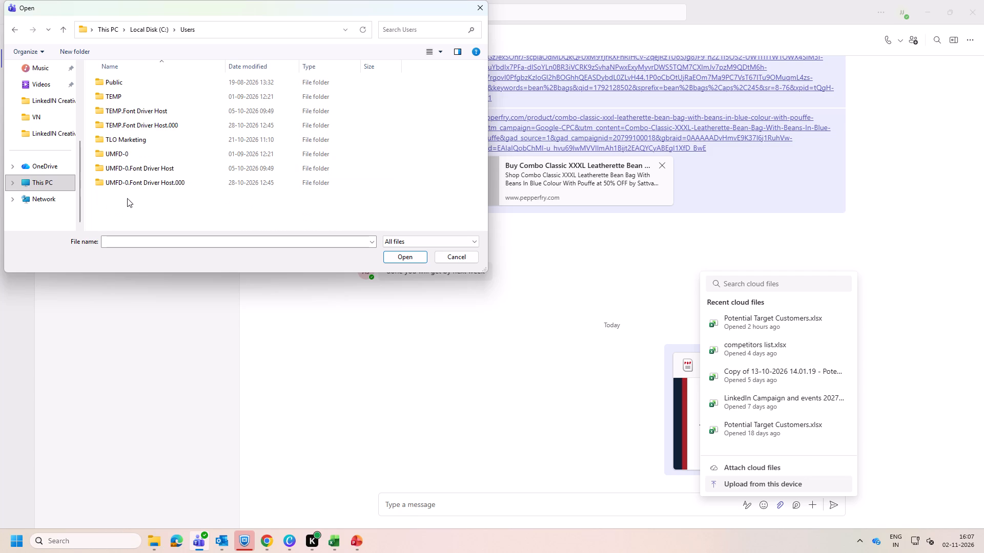
pyautogui.doubleClick(135, 138)
pyautogui.scroll(-7, 174, 180)
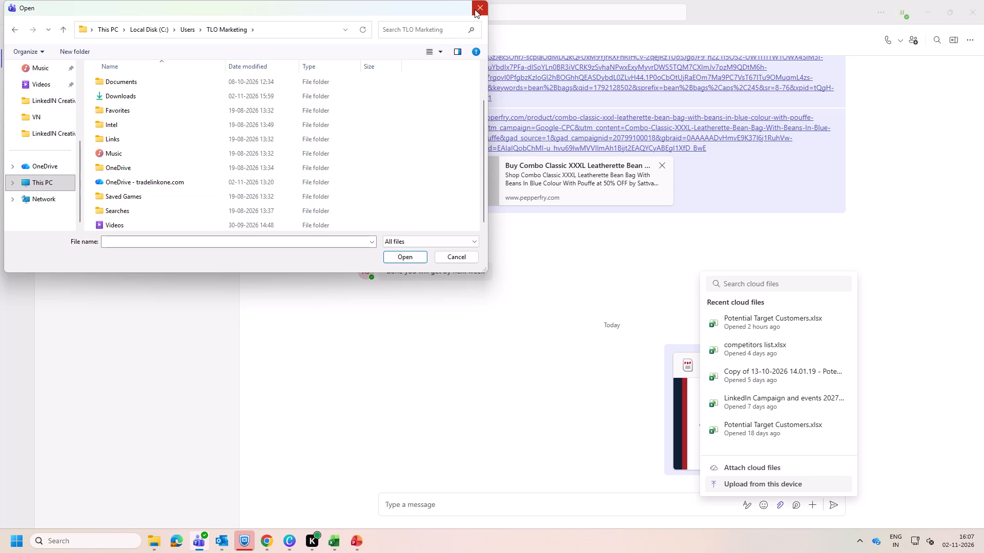
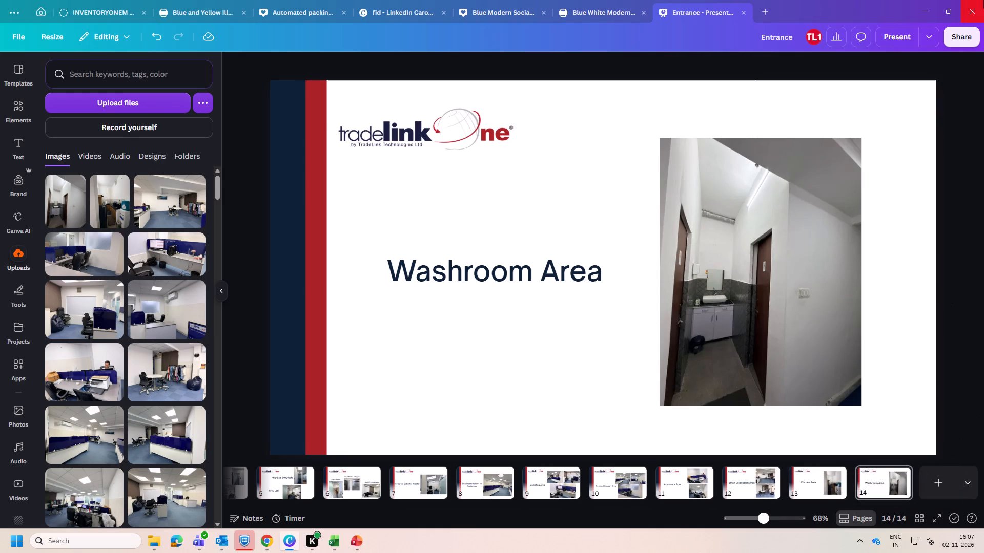
# Download the Entrance design again as a PPTX file, choosing the Desktop folder as the save location.
pyautogui.click(960, 32)
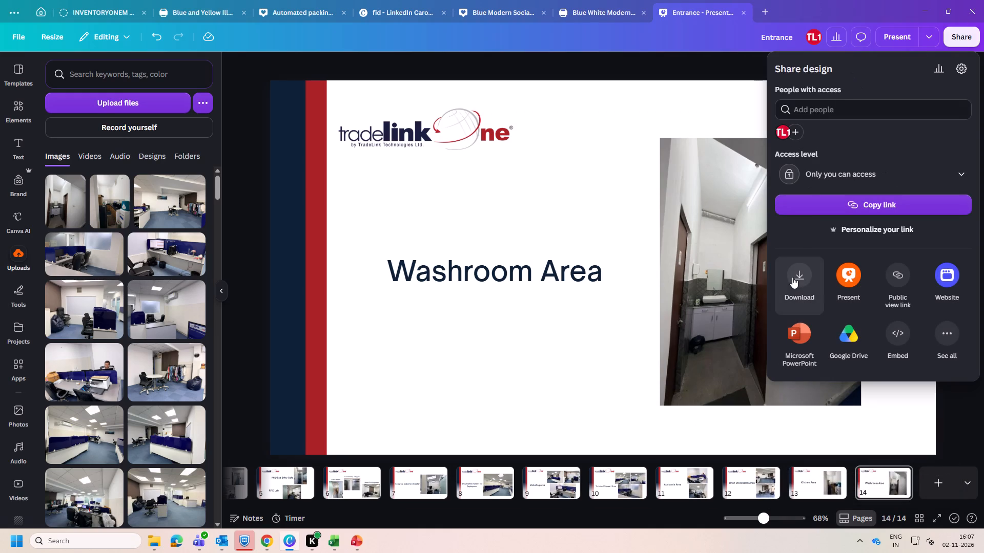
pyautogui.click(792, 277)
pyautogui.click(869, 196)
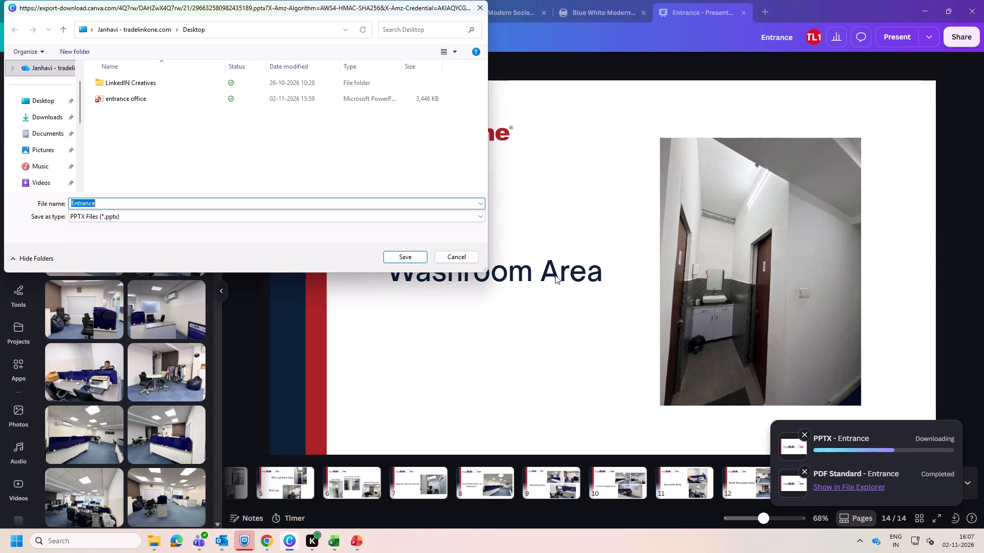
pyautogui.click(43, 104)
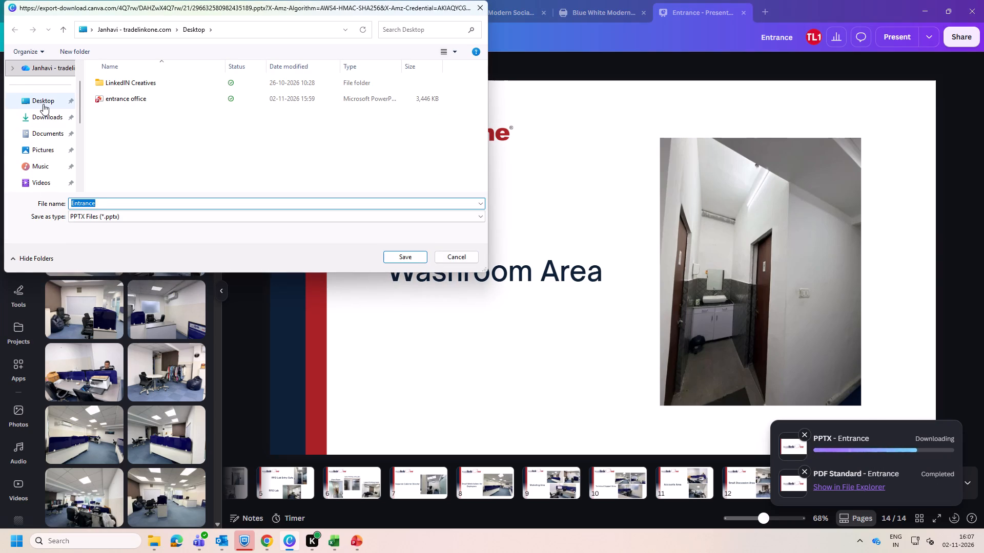
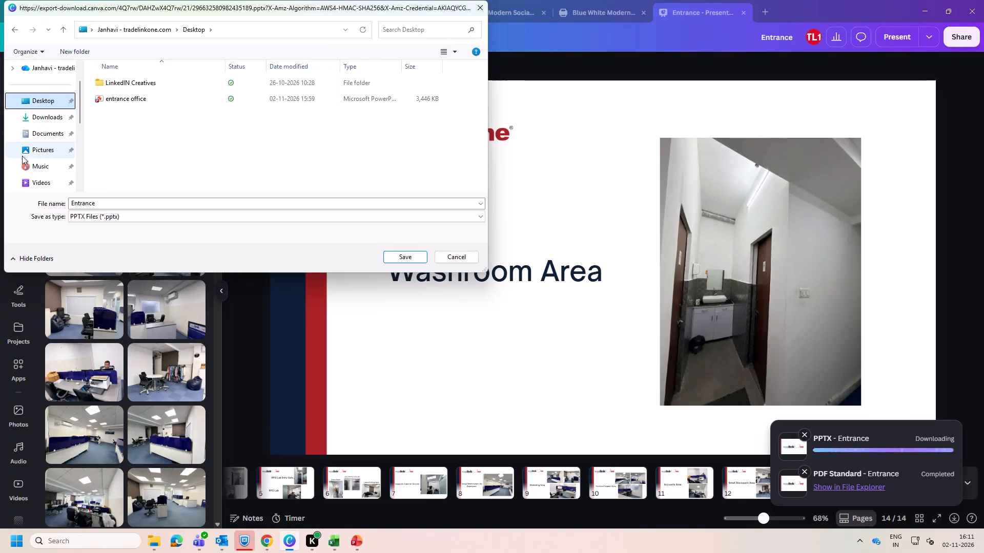
# Save the PPTX export to the Desktop folder under the file name "Entrance ppt".
pyautogui.click(54, 99)
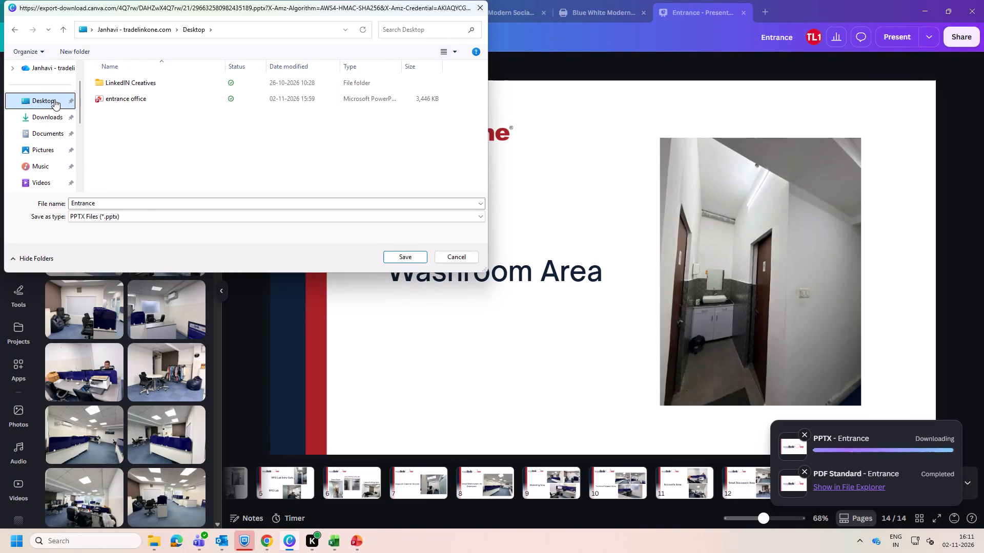
pyautogui.click(140, 200)
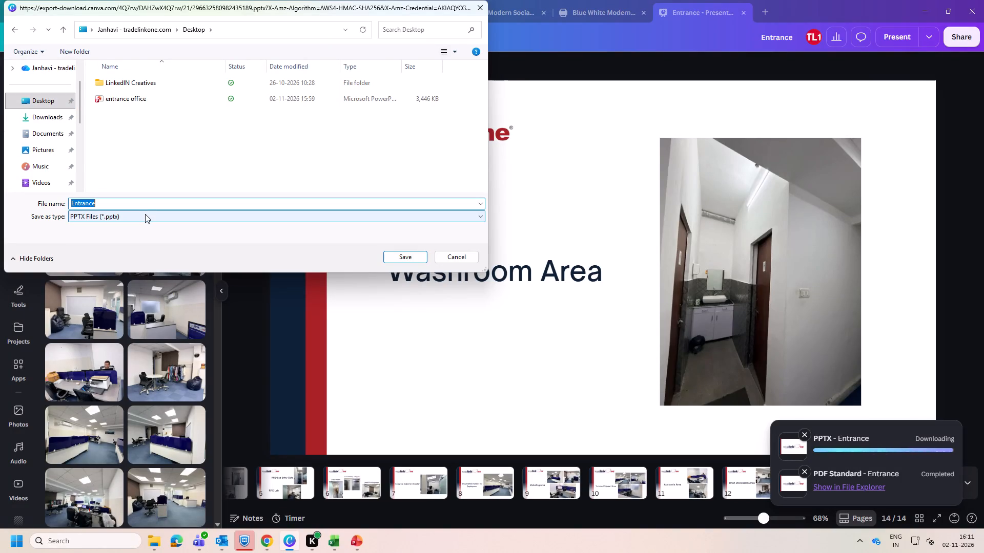
pyautogui.click(143, 199)
pyautogui.press('space')
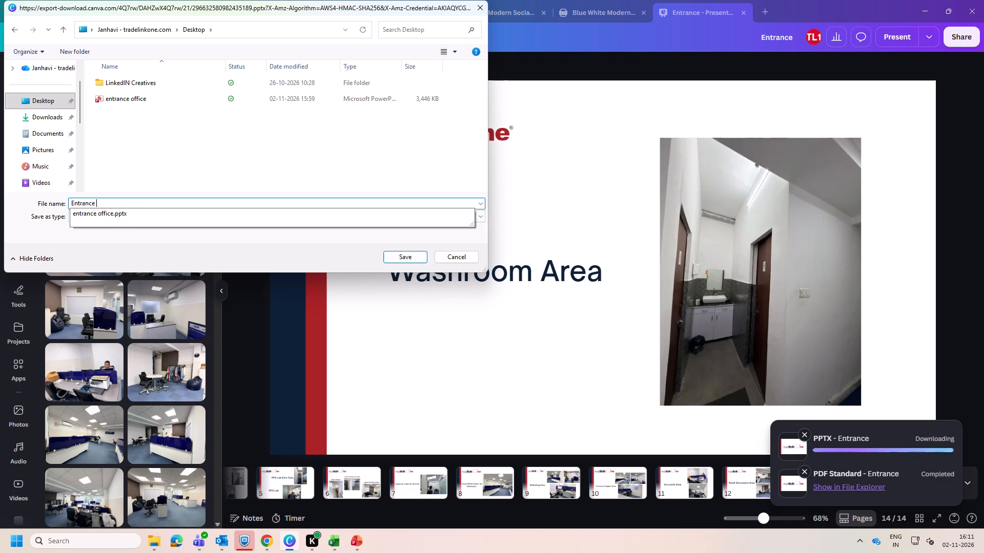
pyautogui.write('ppt')
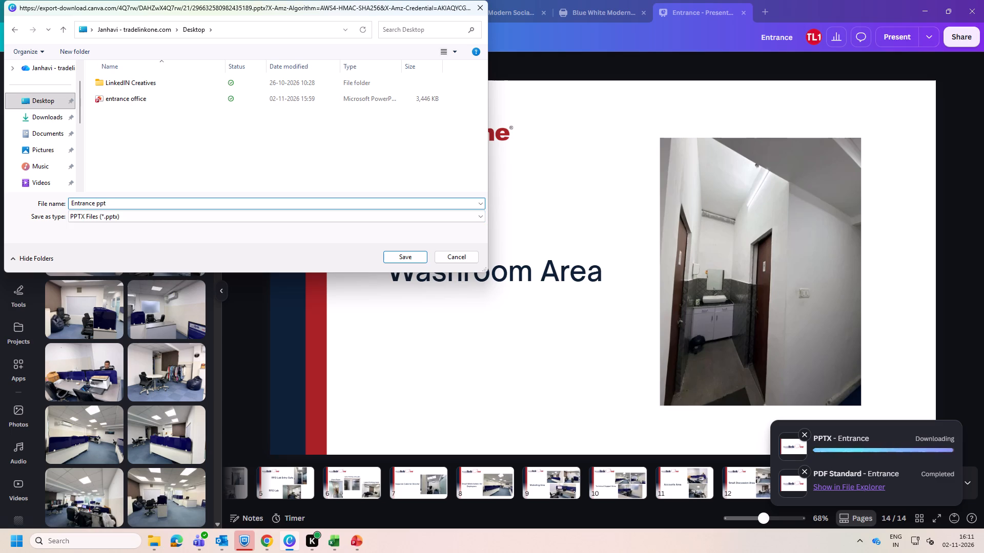
pyautogui.press('Return')
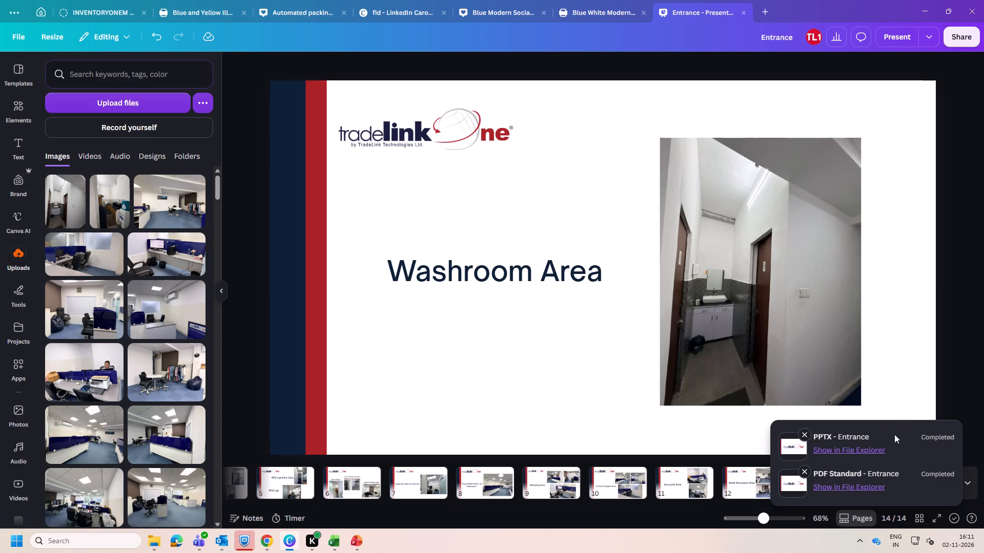
pyautogui.click(969, 367)
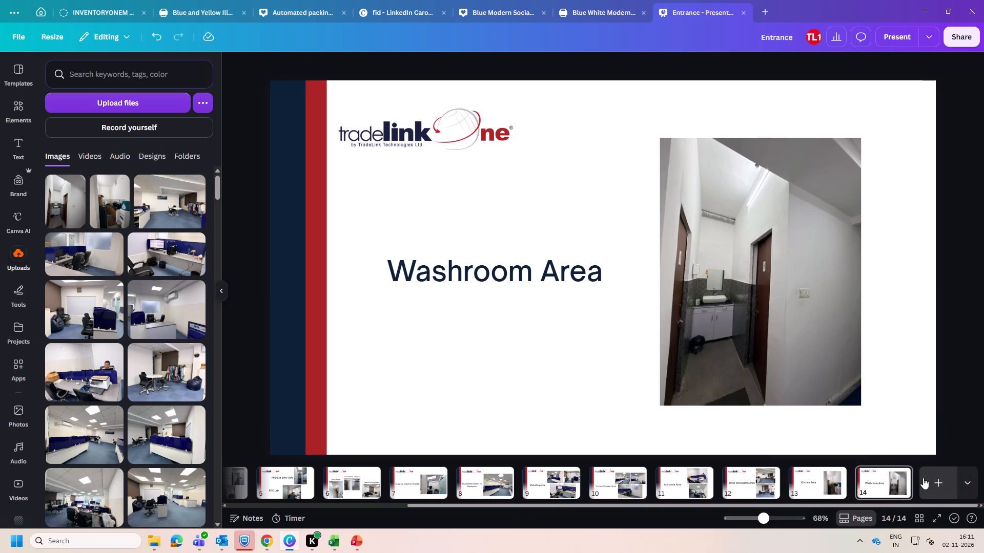
# Add two blank pages, 15 and 16, after the Washroom Area page.
pyautogui.click(923, 478)
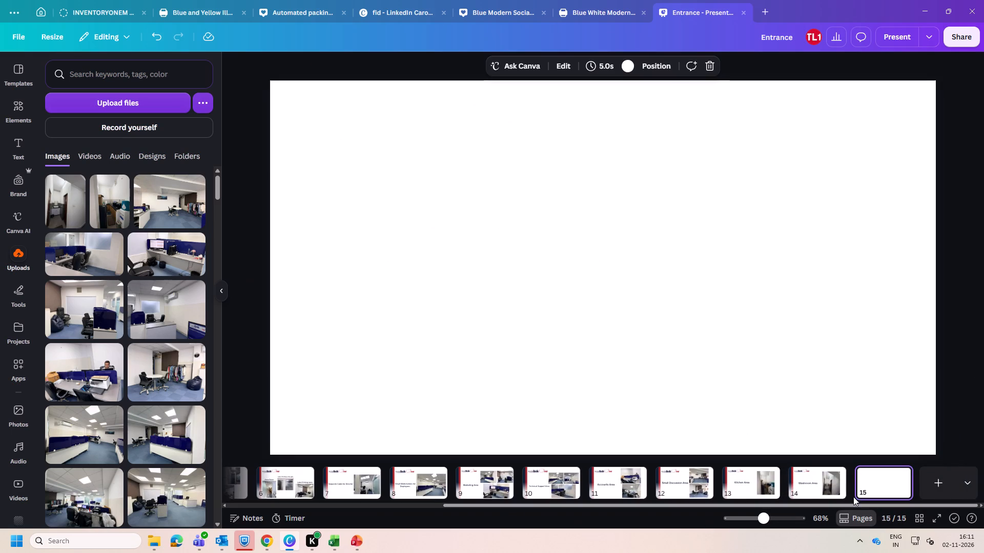
pyautogui.click(928, 482)
pyautogui.click(820, 486)
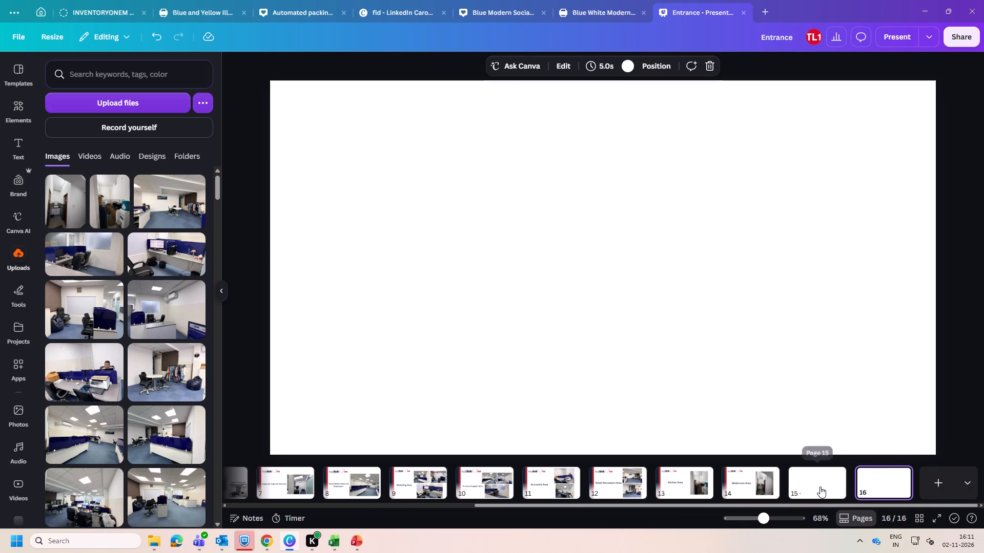
# Copy the TradeLink One logo and the navy and red side stripes from page 14 onto blank pages 15 and 16.
pyautogui.click(738, 474)
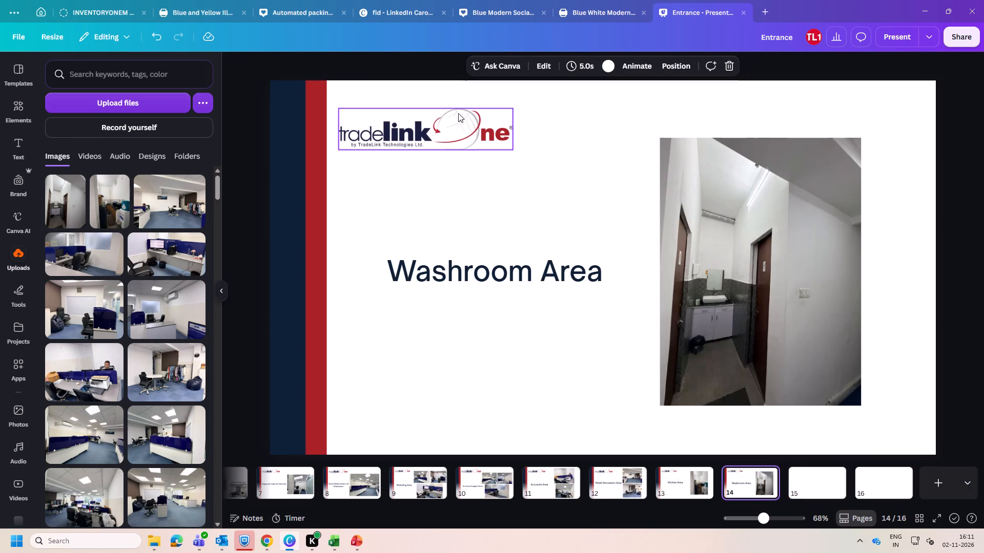
pyautogui.moveTo(542, 117); pyautogui.dragTo(288, 197)
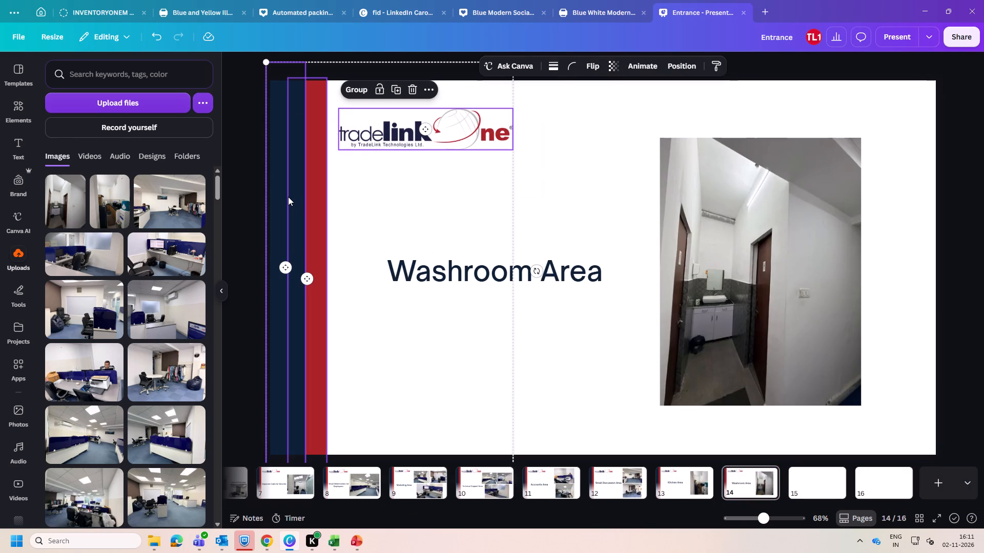
pyautogui.hotkey('ctrl', 'c')
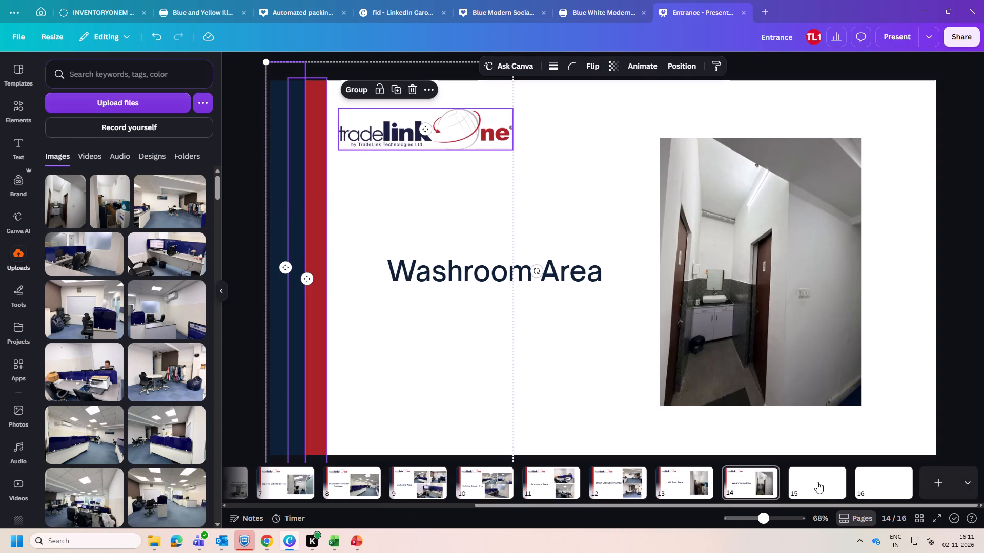
pyautogui.click(817, 486)
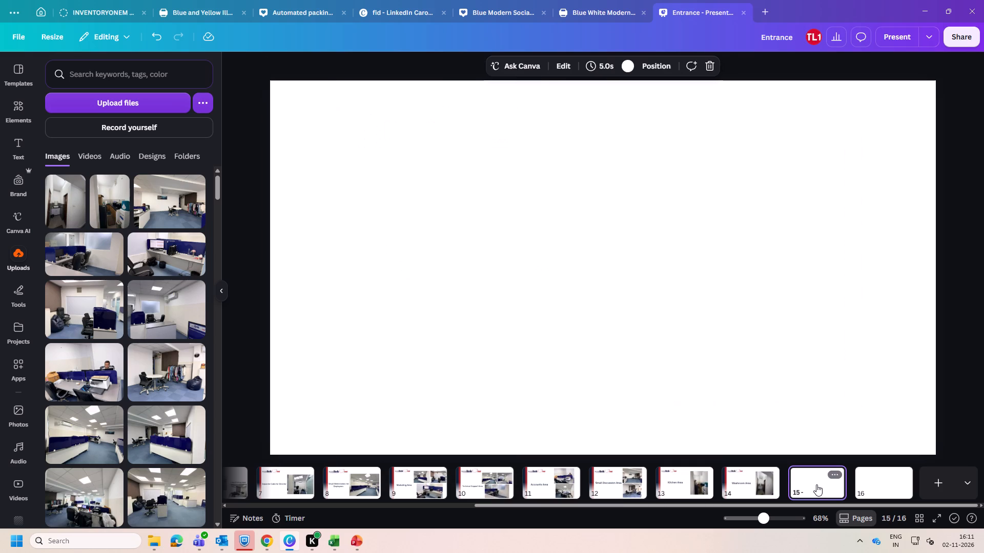
pyautogui.hotkey('ctrl', 'v')
pyautogui.click(891, 481)
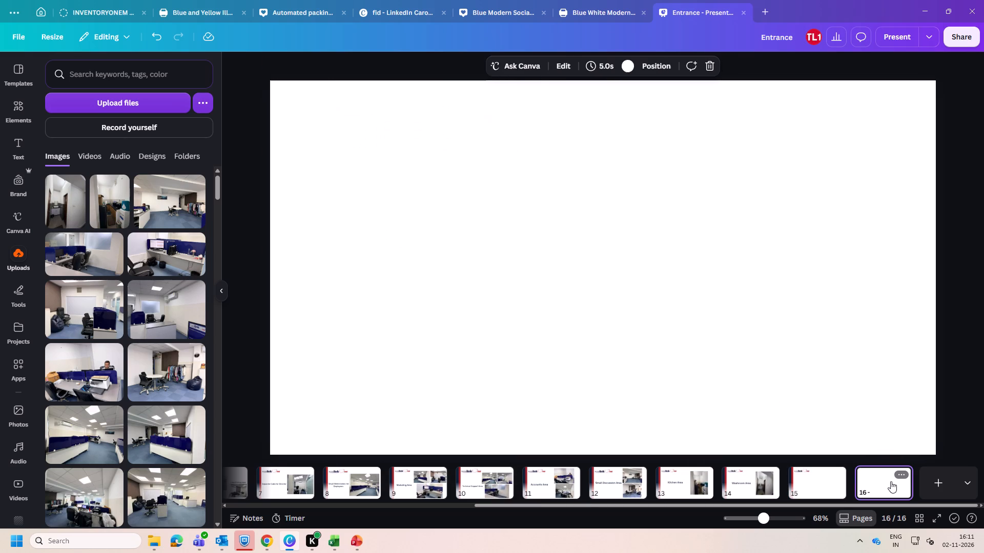
pyautogui.hotkey('ctrl', 'v')
pyautogui.click(798, 486)
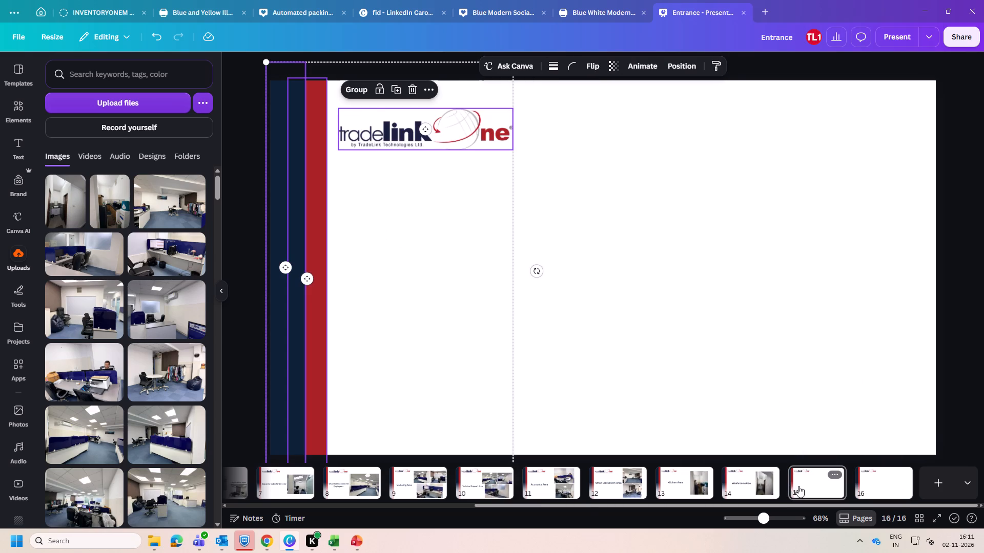
pyautogui.click(642, 263)
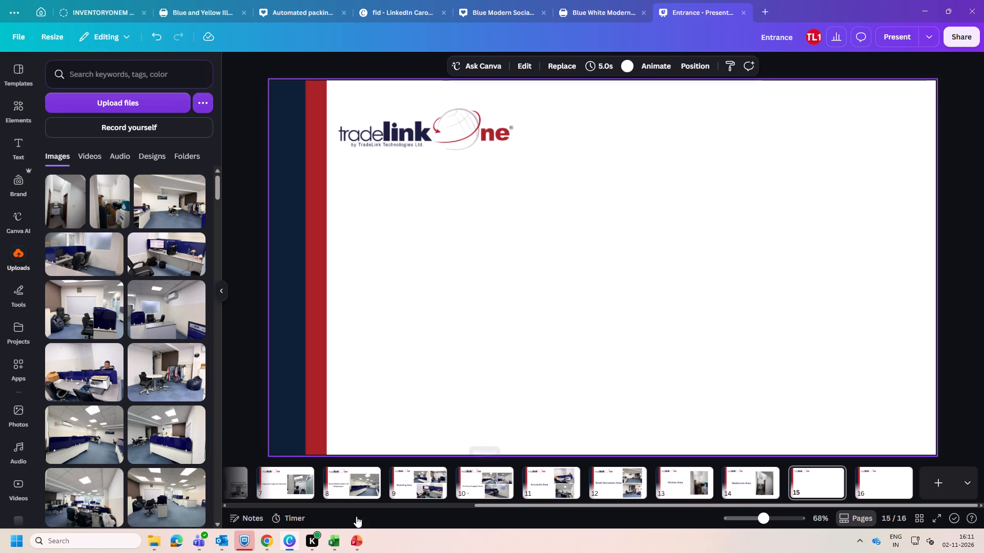
# Switch to Chrome and start a Google search in a new tab, entering "wg" as the query text.
pyautogui.click(269, 542)
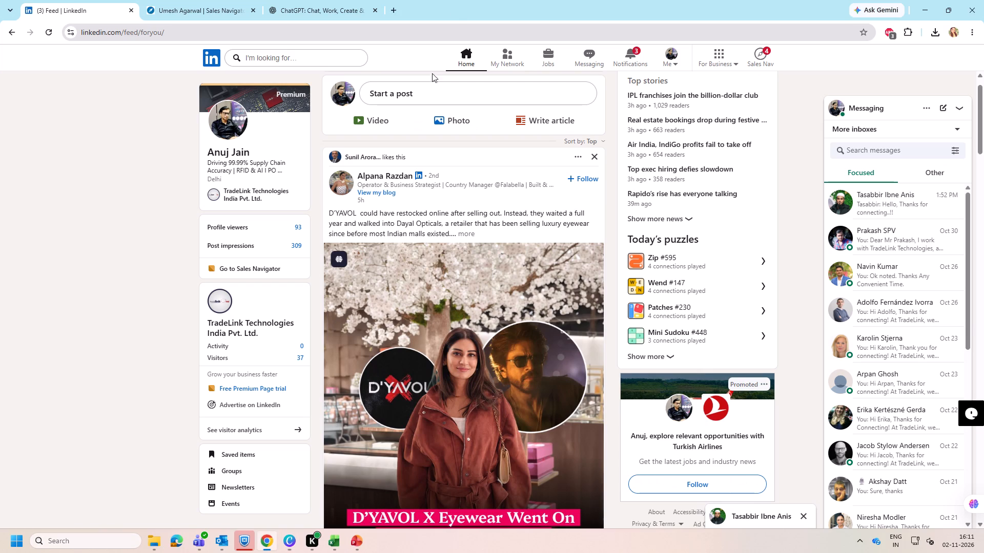
pyautogui.click(392, 9)
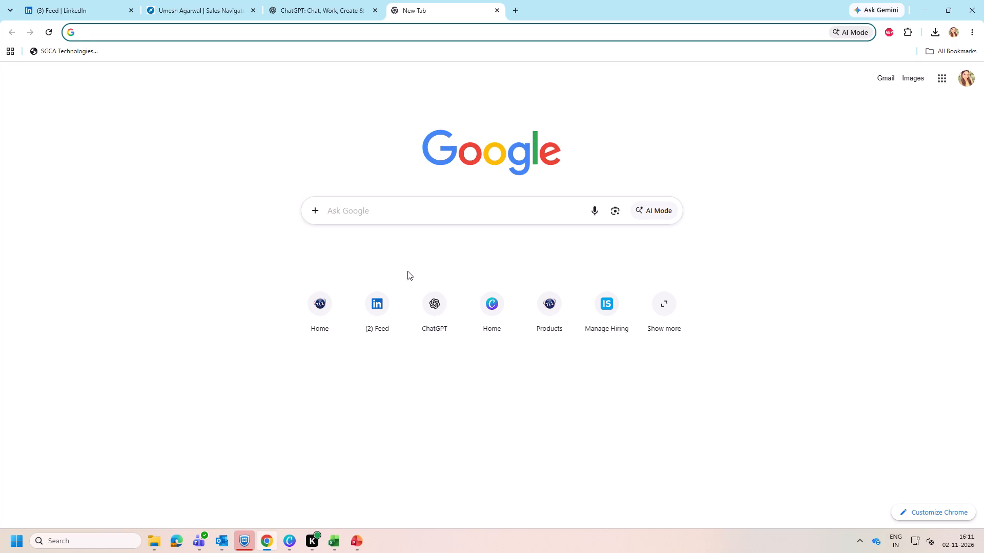
pyautogui.click(424, 217)
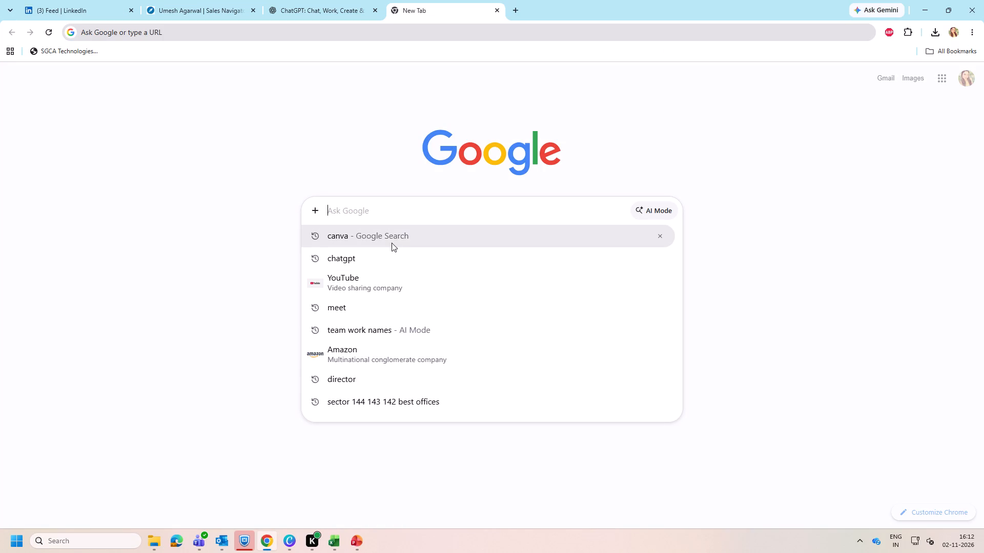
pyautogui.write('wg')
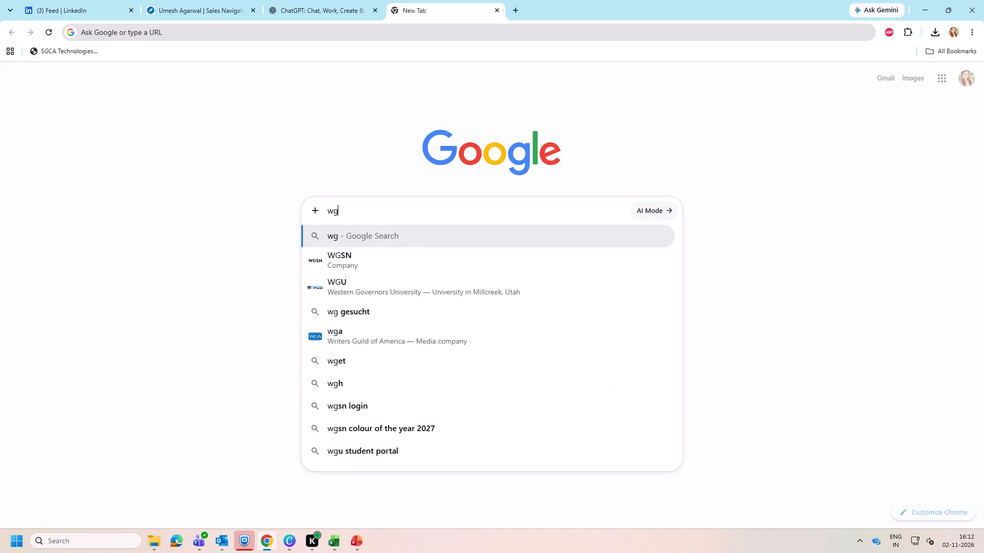
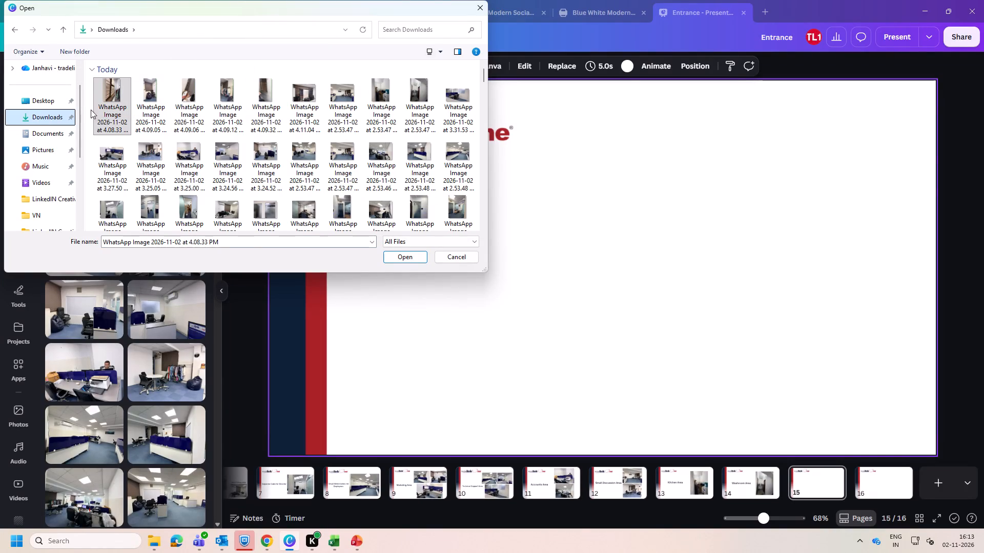
# Upload the six newest WhatsApp office photos from the Downloads folder, from 4.08.33 to 4.11.04.
pyautogui.moveTo(88, 101); pyautogui.dragTo(204, 111)
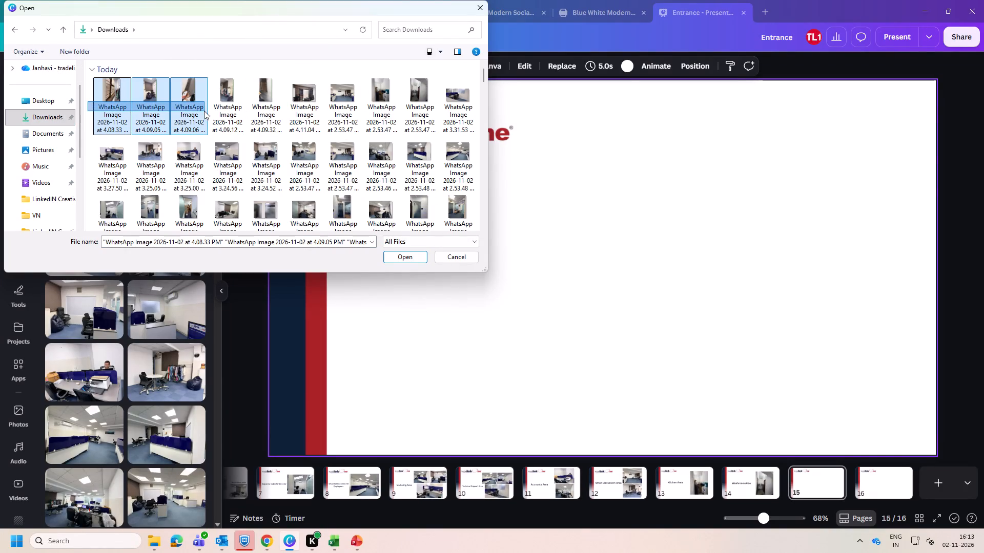
pyautogui.moveTo(204, 111); pyautogui.dragTo(316, 112)
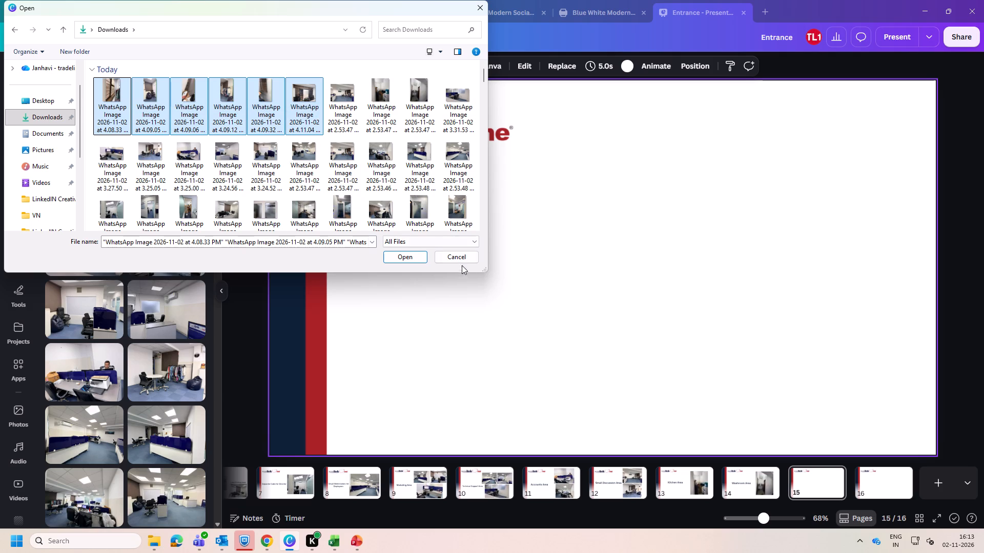
pyautogui.click(402, 256)
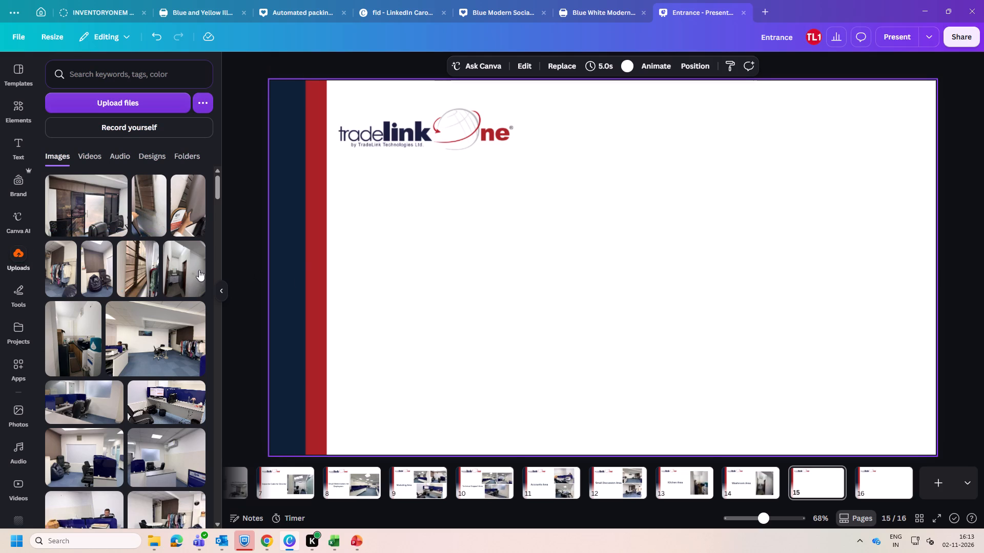
# Place the uploaded photo of the slatted window beside the hanging clothes on page 15 and position it near the page centre.
pyautogui.click(134, 285)
pyautogui.moveTo(582, 327); pyautogui.dragTo(633, 313)
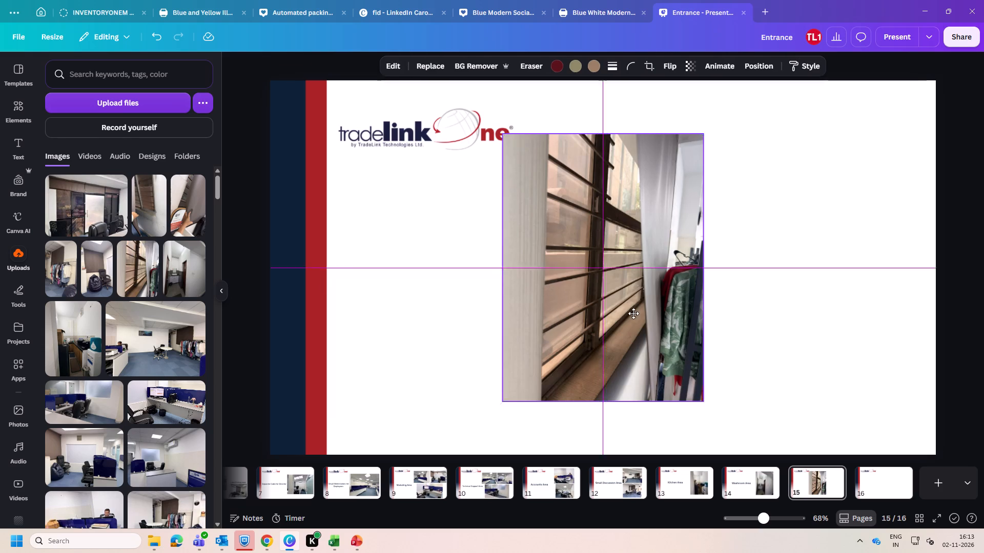
# Shrink the window blinds photo on page 15 and place it in the page's upper right corner.
pyautogui.moveTo(633, 313); pyautogui.dragTo(798, 295)
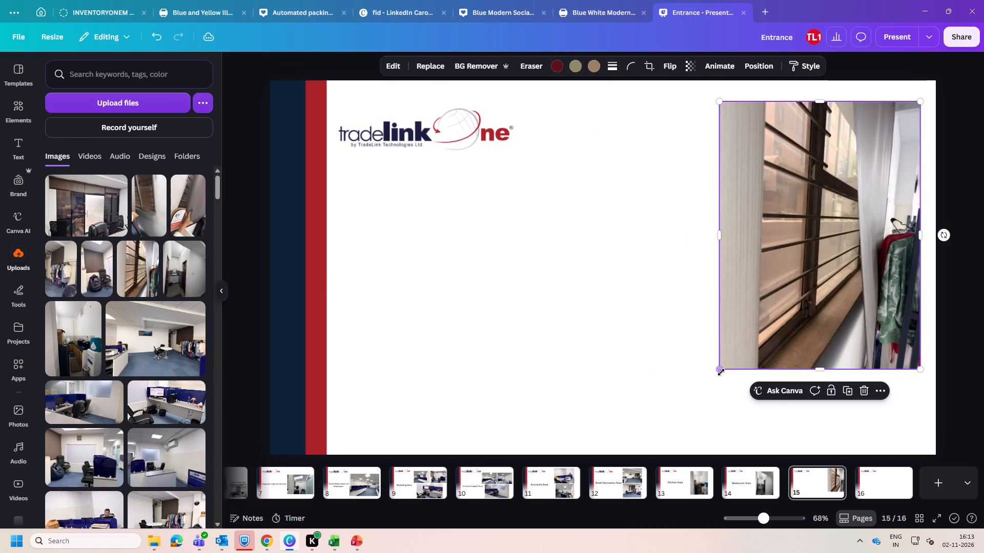
pyautogui.moveTo(721, 372); pyautogui.dragTo(796, 310)
pyautogui.click(745, 390)
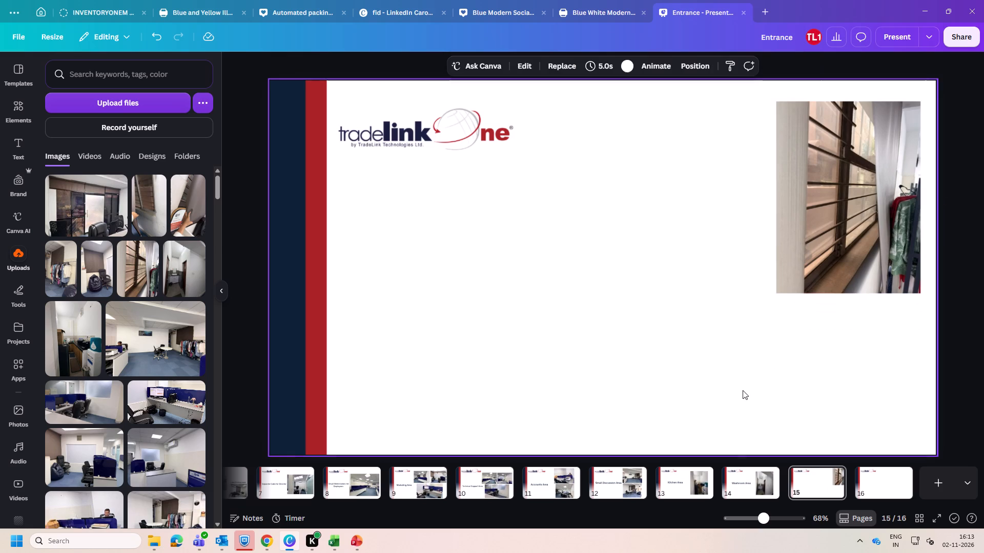
# Add the uploaded bean bag and office chair photo to page 15, shrink it, and place it beside the window photo.
pyautogui.click(97, 279)
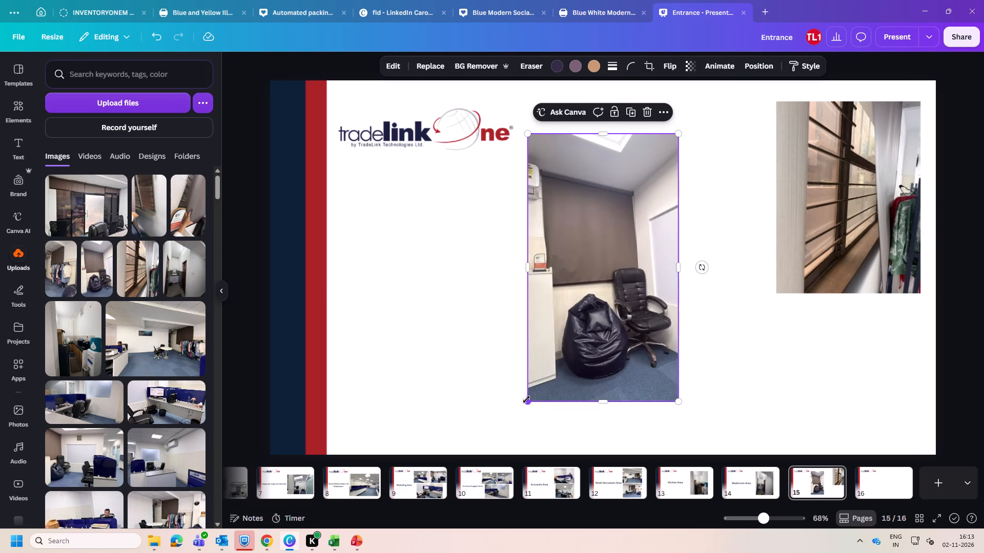
pyautogui.moveTo(526, 399); pyautogui.dragTo(568, 367)
pyautogui.click(557, 401)
pyautogui.moveTo(596, 321); pyautogui.dragTo(669, 283)
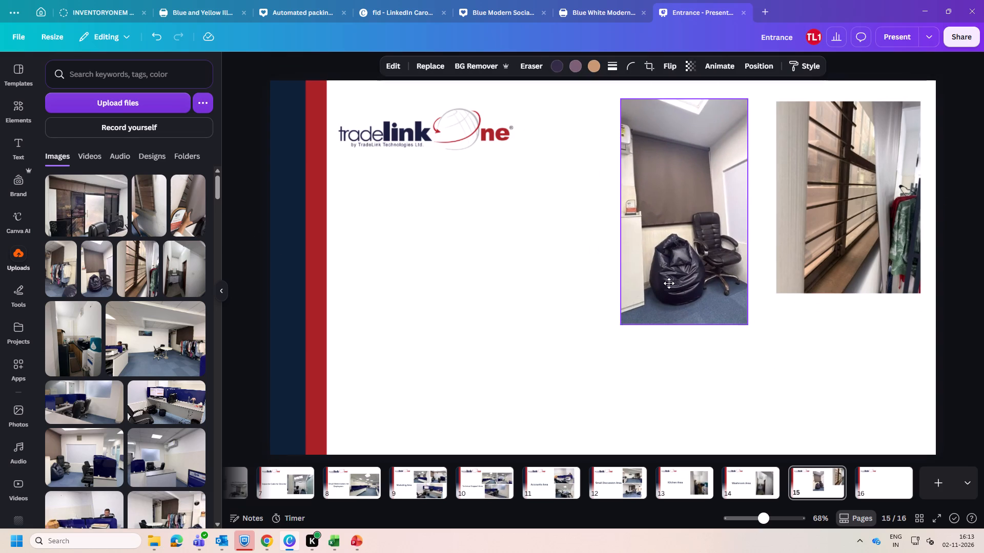
pyautogui.moveTo(669, 283); pyautogui.dragTo(684, 289)
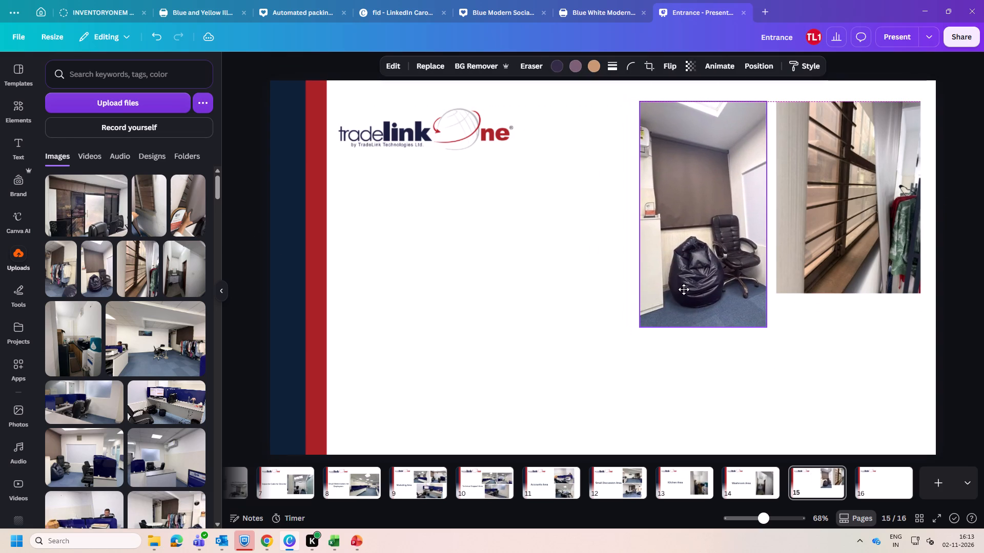
pyautogui.moveTo(684, 289); pyautogui.dragTo(679, 289)
pyautogui.click(591, 389)
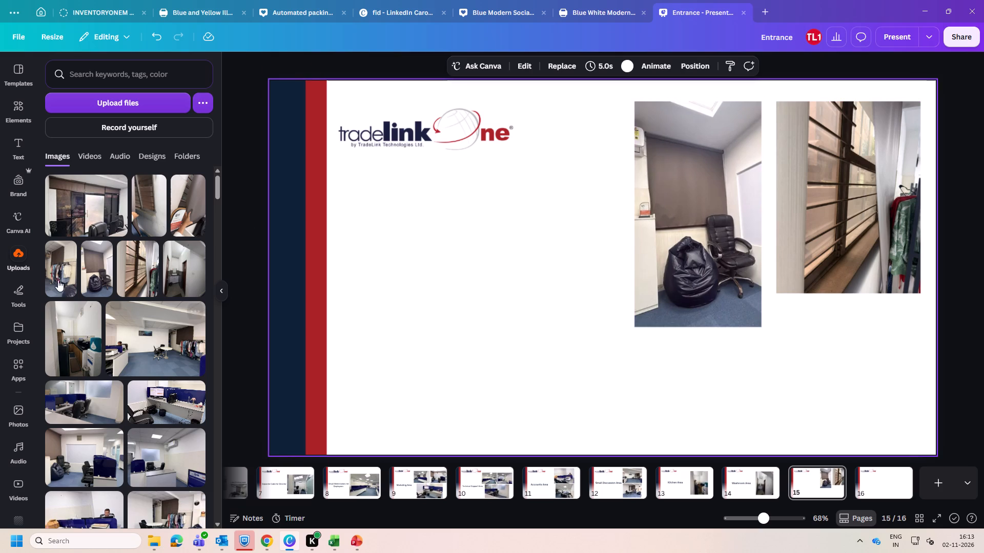
# Add the uploaded clothes rack photo to page 15, shrink it slightly, and centre it below the TradeLink One logo.
pyautogui.click(56, 280)
pyautogui.moveTo(567, 314); pyautogui.dragTo(565, 338)
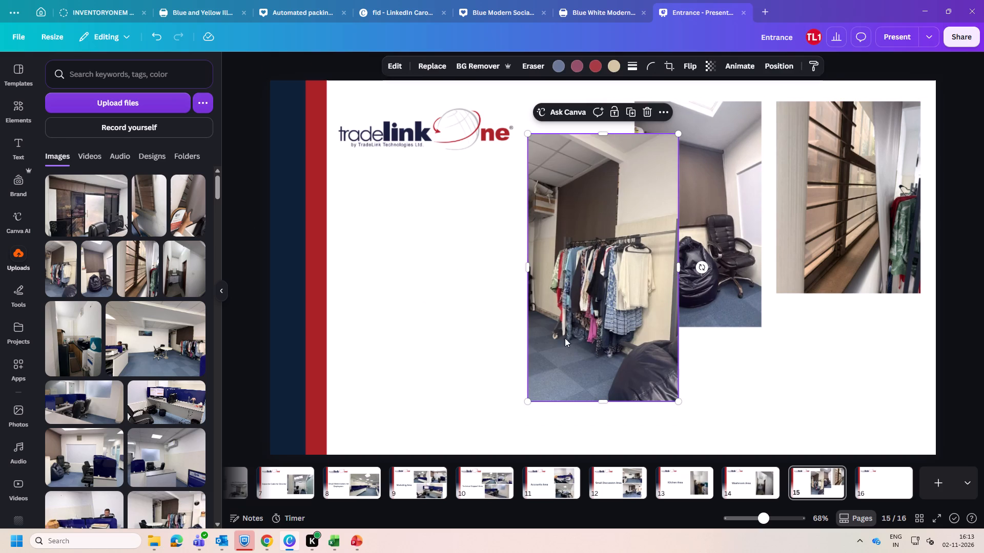
pyautogui.moveTo(565, 338); pyautogui.dragTo(508, 354)
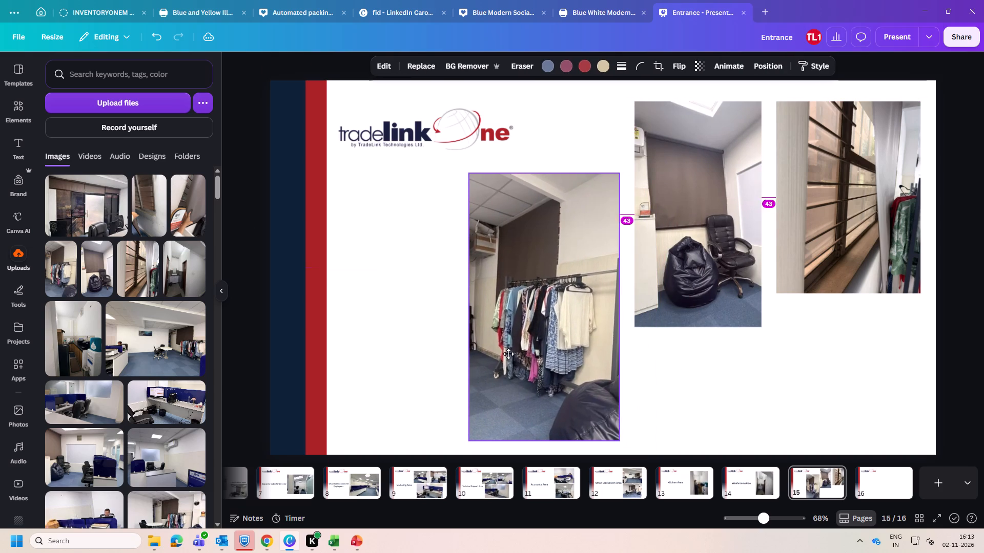
pyautogui.moveTo(508, 354); pyautogui.dragTo(512, 354)
pyautogui.moveTo(475, 439); pyautogui.dragTo(495, 428)
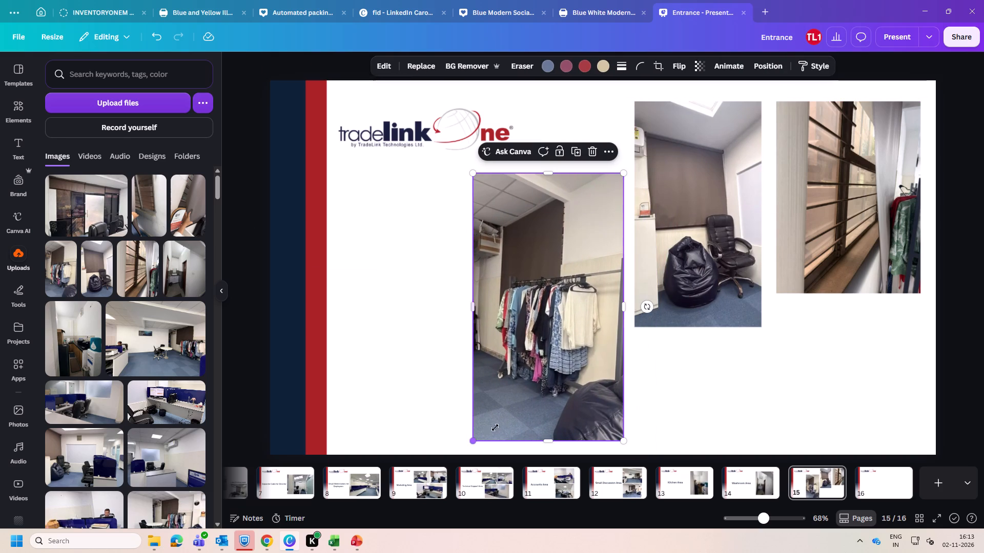
pyautogui.moveTo(495, 428); pyautogui.dragTo(511, 417)
pyautogui.click(711, 388)
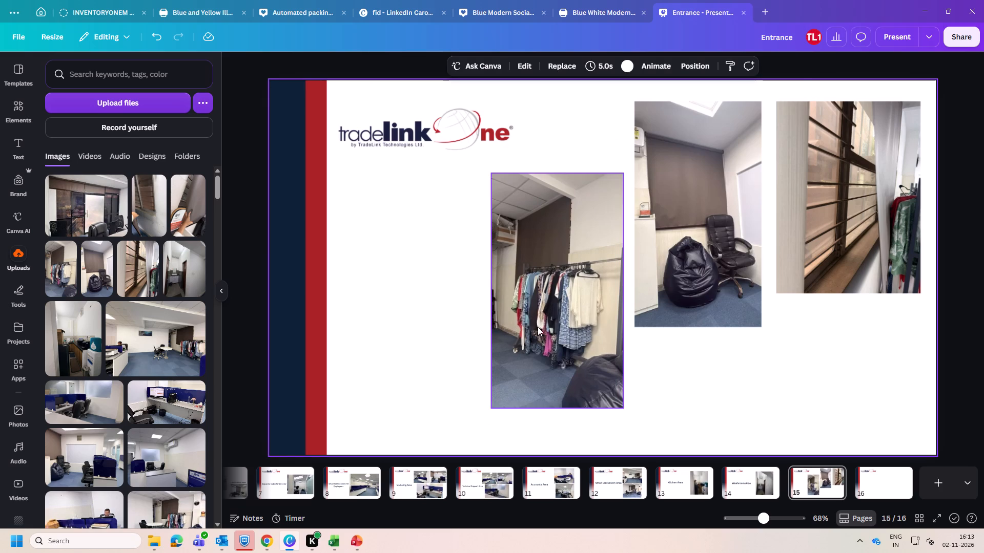
pyautogui.moveTo(538, 327); pyautogui.dragTo(399, 327)
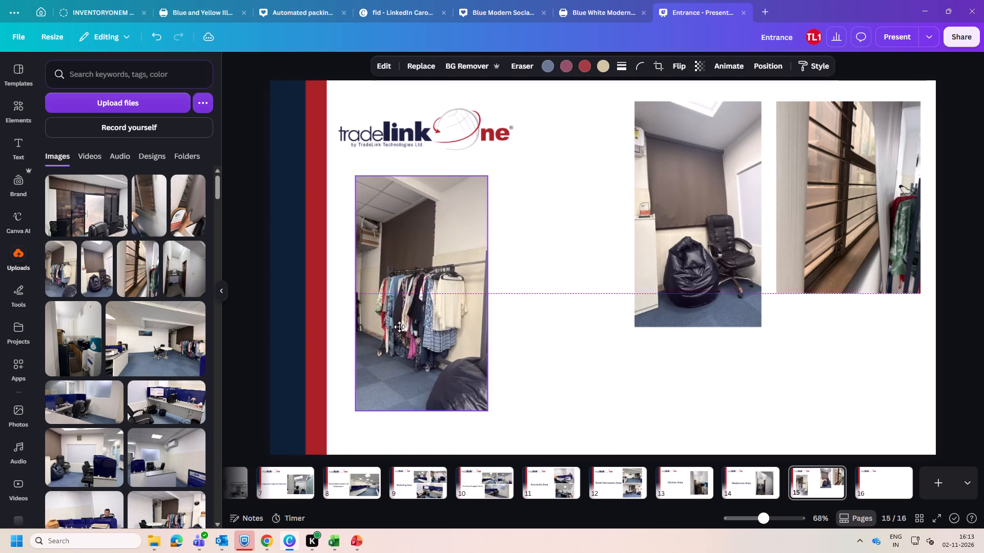
pyautogui.moveTo(399, 327); pyautogui.dragTo(407, 316)
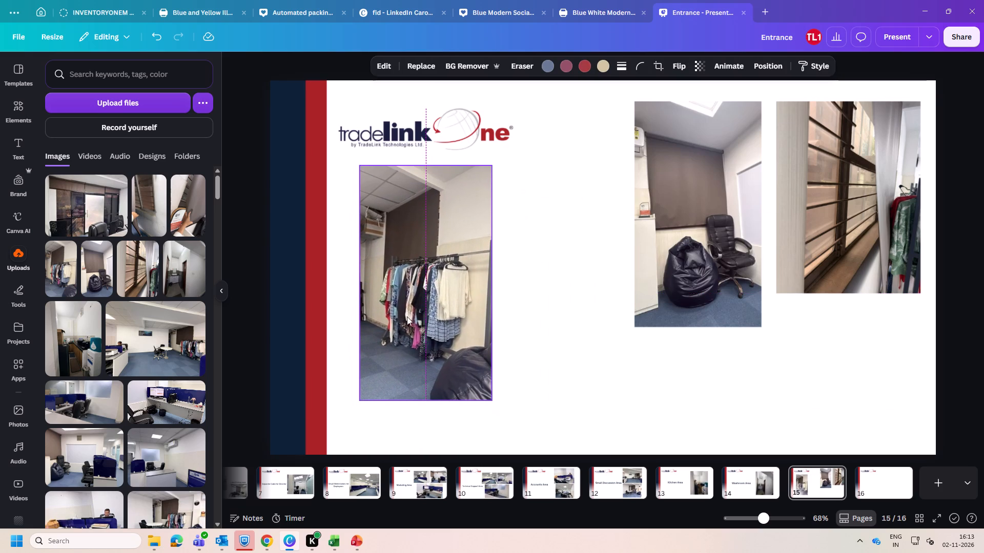
# Arrange the bean bag and window photos in a spaced row beside the clothes rack photo, with their top edges aligned.
pyautogui.moveTo(680, 278); pyautogui.dragTo(565, 345)
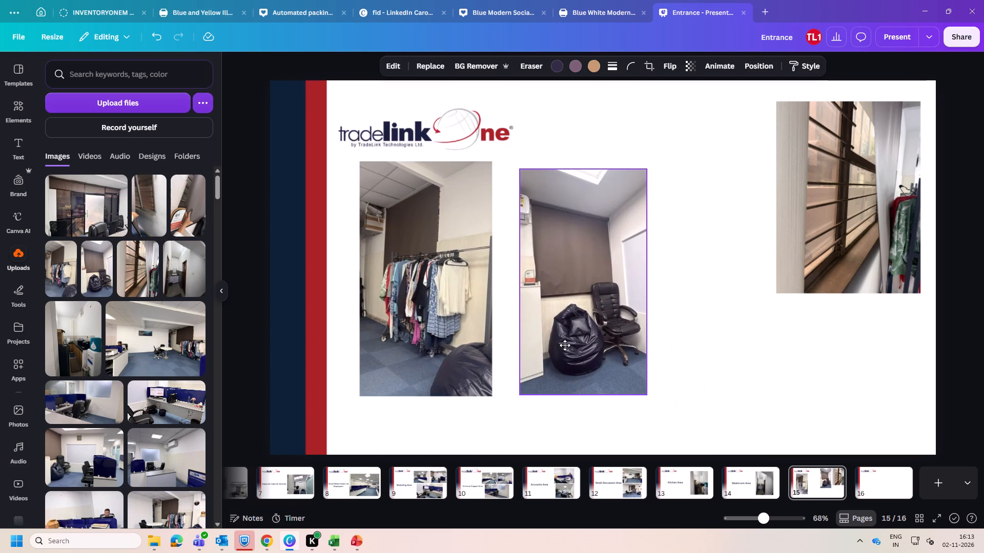
pyautogui.moveTo(565, 345); pyautogui.dragTo(565, 344)
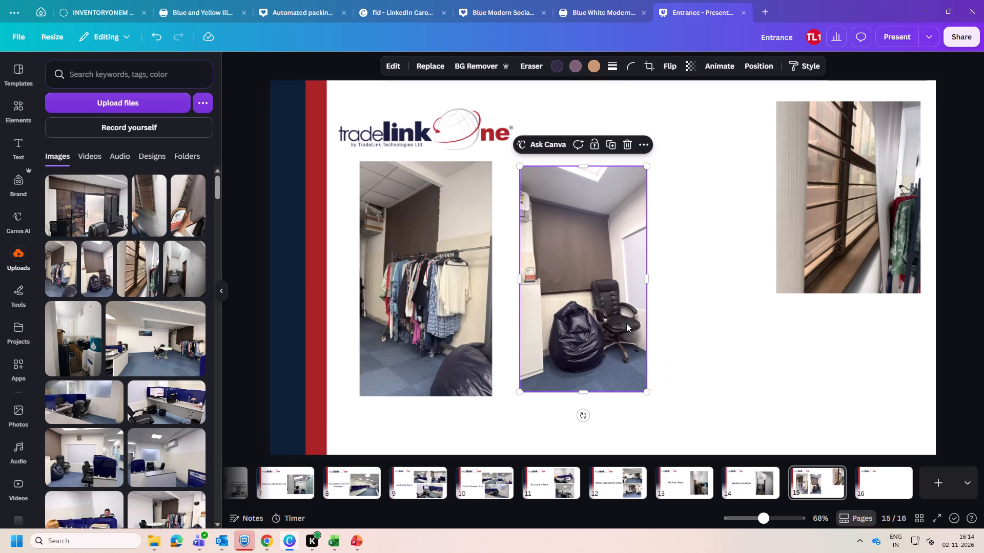
pyautogui.moveTo(863, 251); pyautogui.dragTo(801, 328)
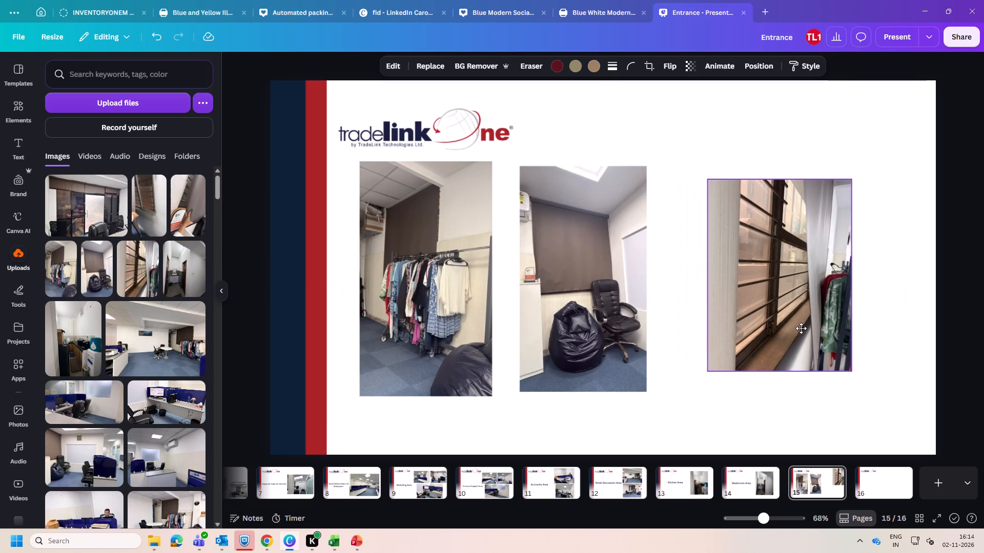
pyautogui.moveTo(801, 328); pyautogui.dragTo(809, 328)
pyautogui.moveTo(592, 309); pyautogui.dragTo(628, 308)
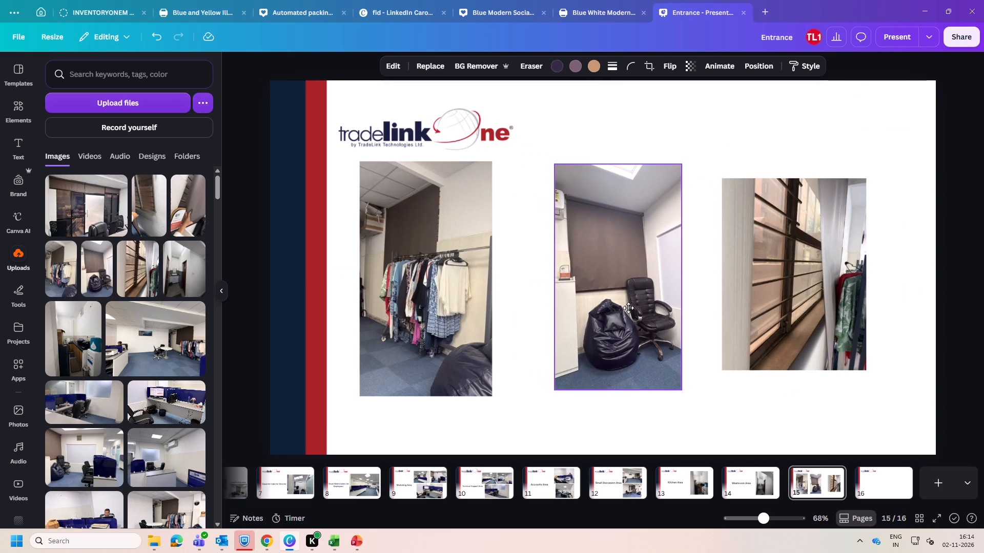
pyautogui.moveTo(628, 308); pyautogui.dragTo(621, 308)
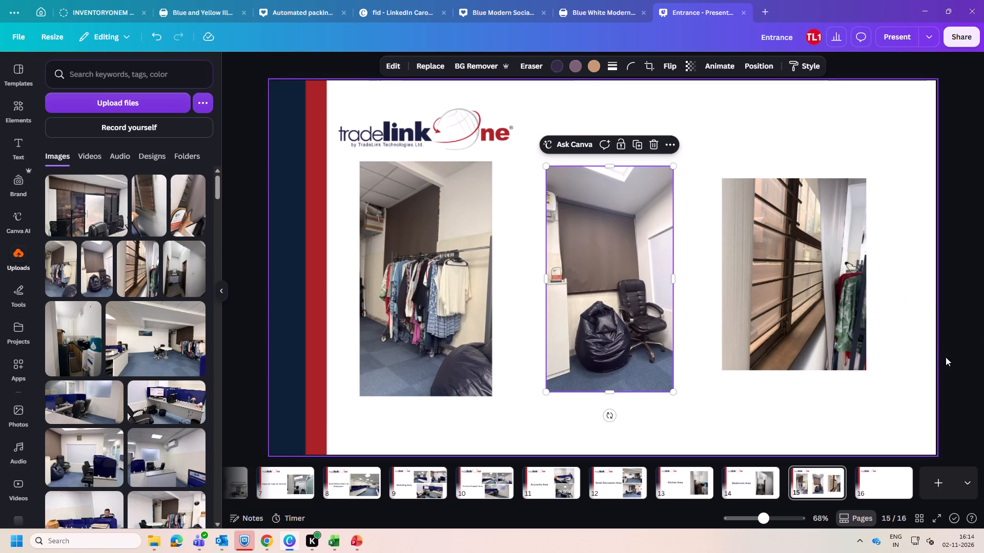
pyautogui.click(909, 368)
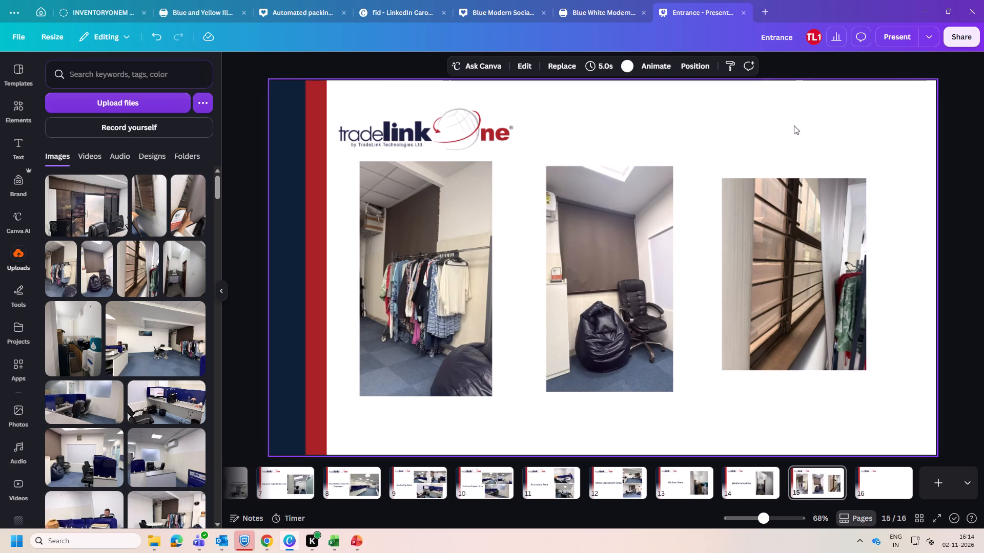
pyautogui.moveTo(829, 218); pyautogui.dragTo(831, 206)
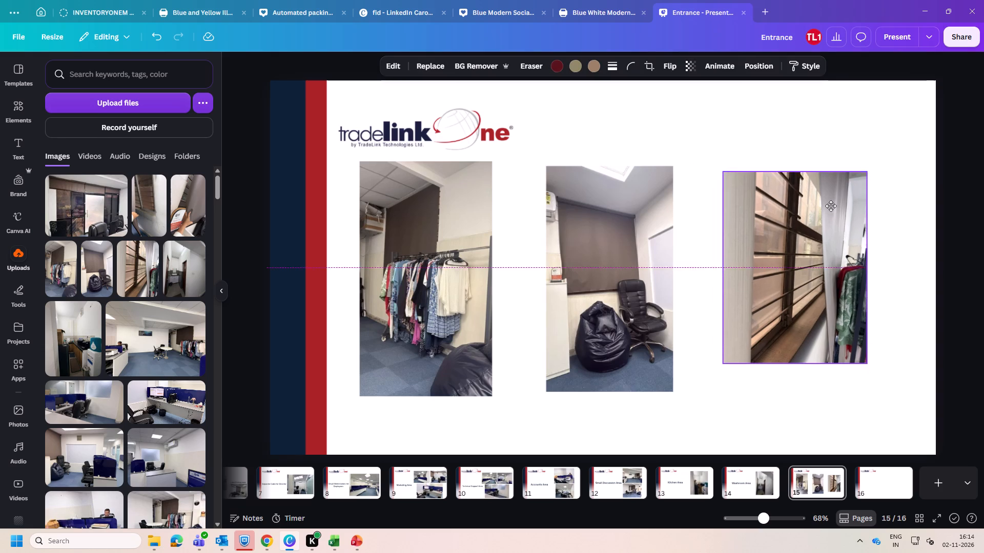
pyautogui.moveTo(831, 206); pyautogui.dragTo(831, 205)
pyautogui.click(822, 422)
# Crop the bottoms of the bean bag and clothes rack photos to line up with the window photo's bottom edge.
pyautogui.click(612, 353)
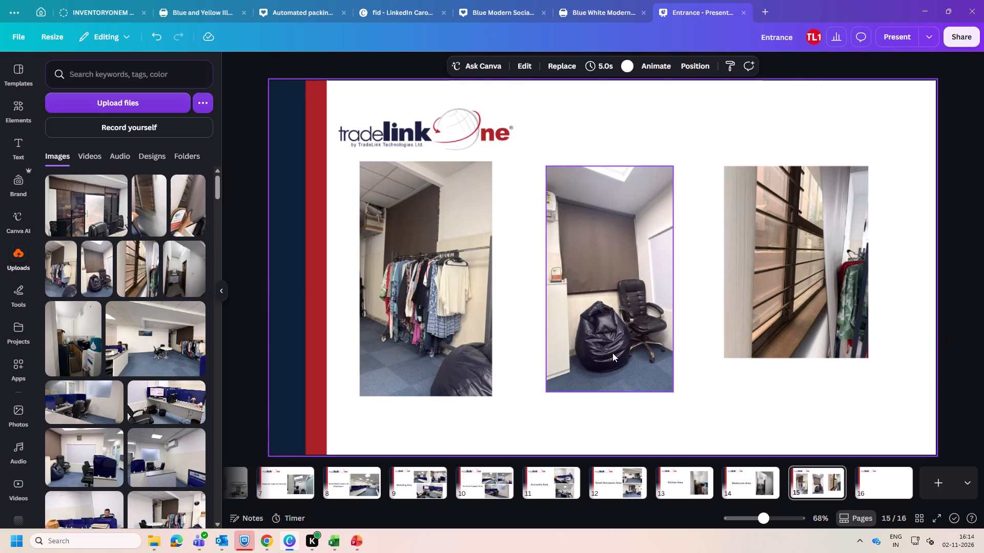
pyautogui.moveTo(606, 393); pyautogui.dragTo(623, 354)
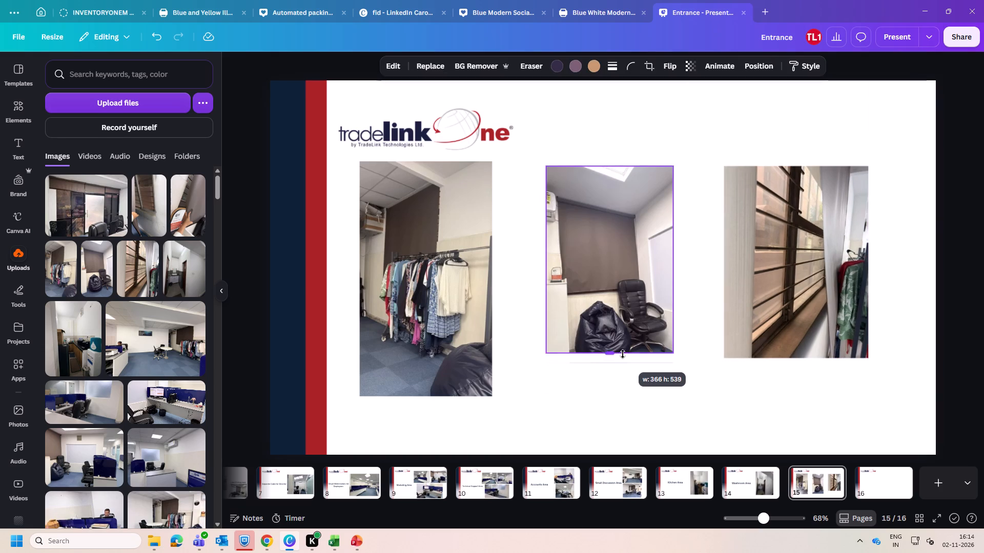
pyautogui.moveTo(623, 354); pyautogui.dragTo(623, 358)
pyautogui.click(464, 367)
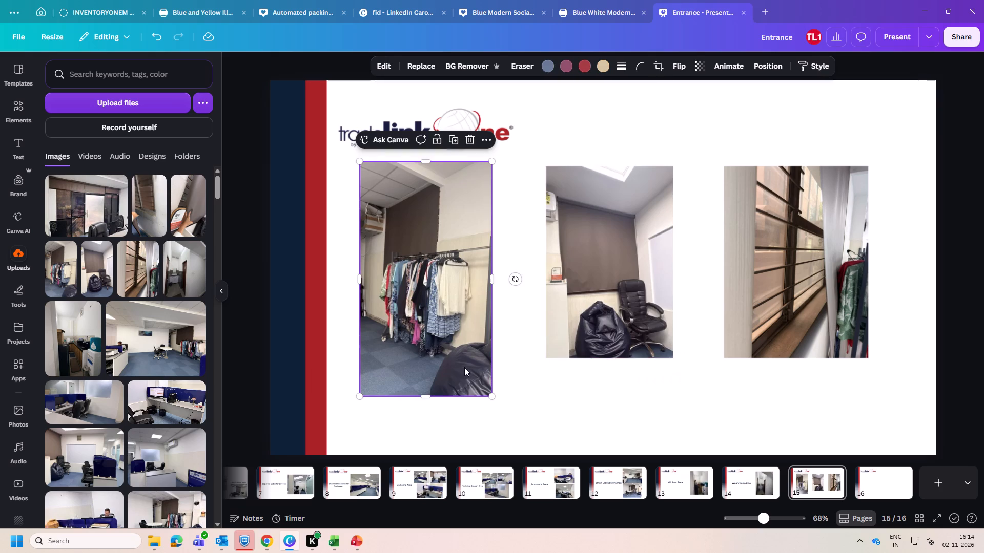
pyautogui.moveTo(429, 396); pyautogui.dragTo(449, 373)
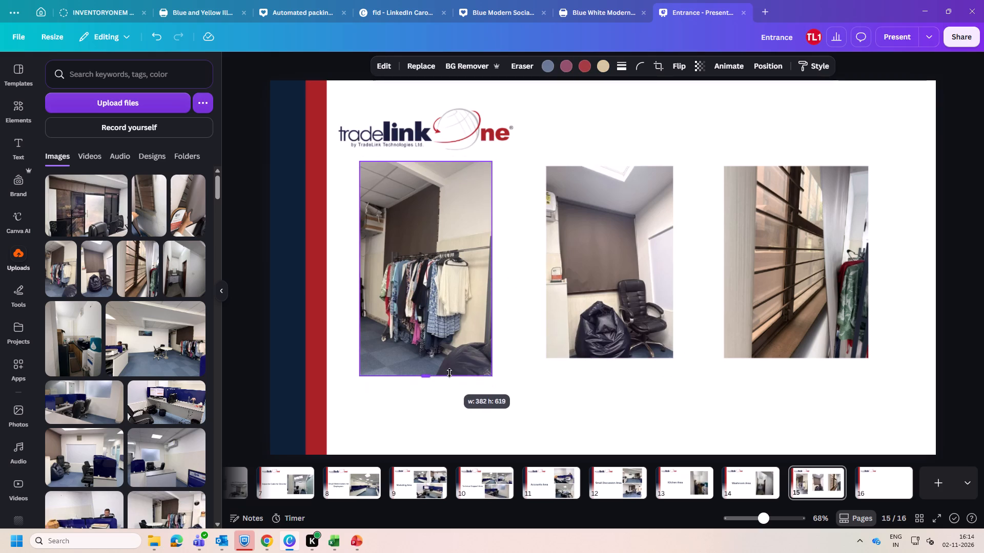
pyautogui.moveTo(449, 373); pyautogui.dragTo(459, 358)
pyautogui.click(640, 415)
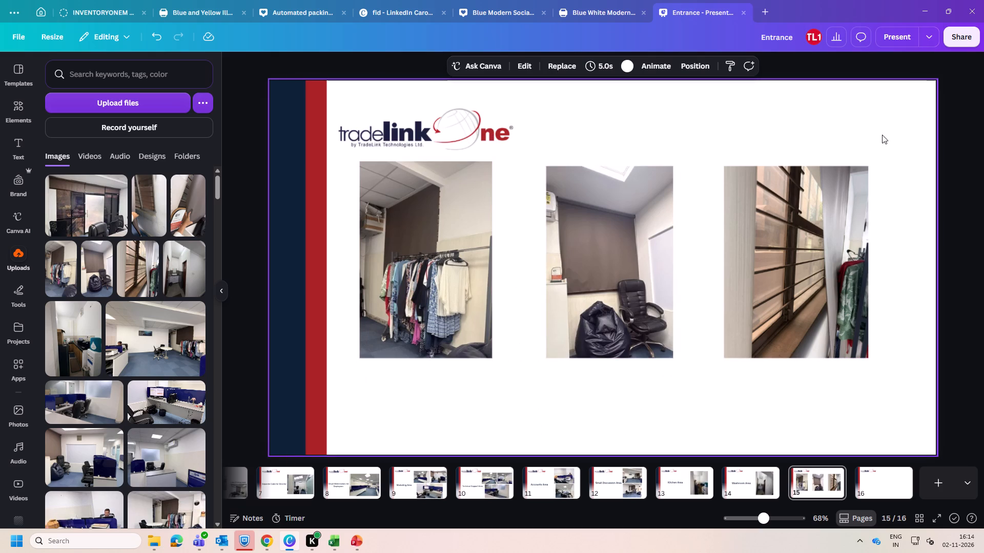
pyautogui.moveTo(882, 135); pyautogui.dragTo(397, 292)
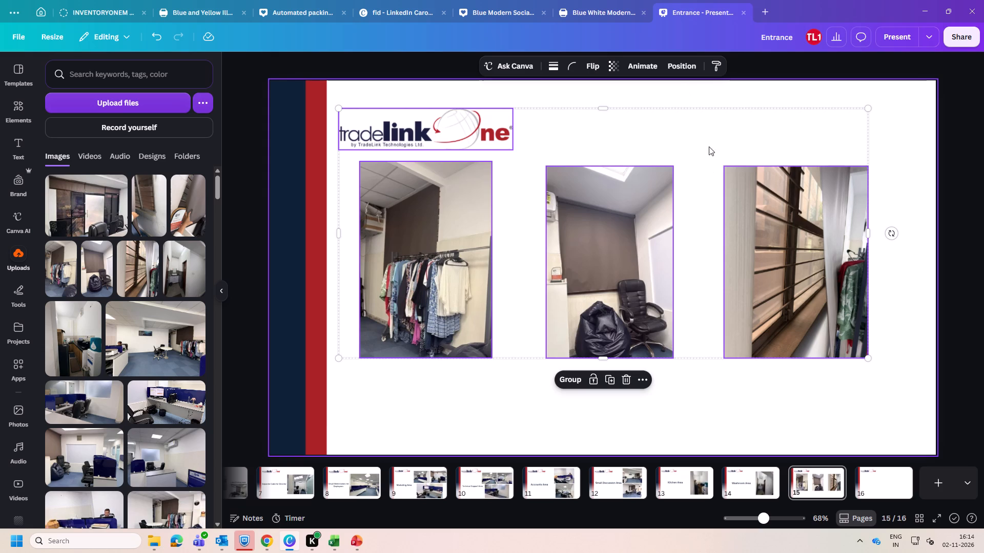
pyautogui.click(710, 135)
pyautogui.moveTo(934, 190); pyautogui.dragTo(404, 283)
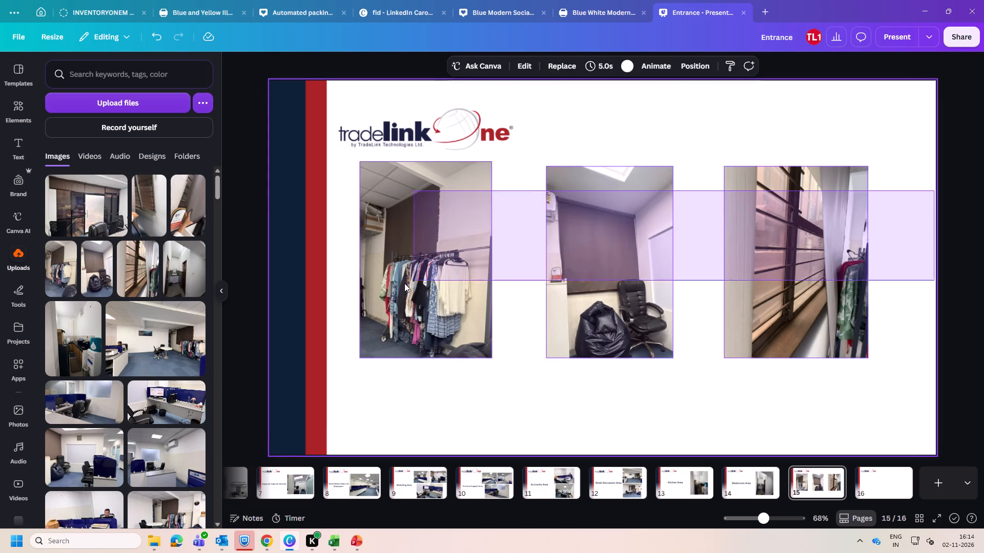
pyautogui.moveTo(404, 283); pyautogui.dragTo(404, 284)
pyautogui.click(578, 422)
# Move the three photos on page 15 slightly down together, leaving the logo in place.
pyautogui.moveTo(893, 267); pyautogui.dragTo(861, 276)
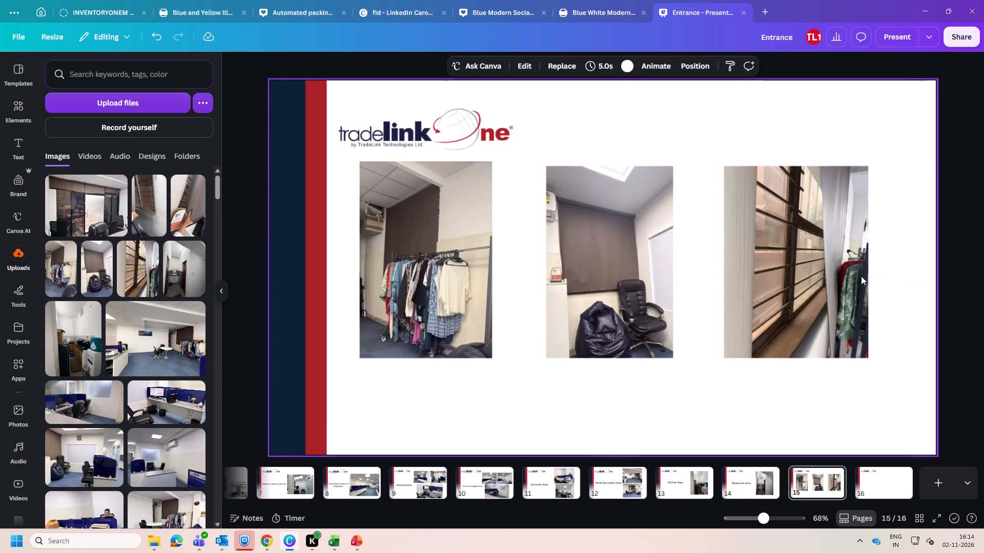
pyautogui.moveTo(861, 276); pyautogui.dragTo(430, 338)
pyautogui.press('Down')
pyautogui.press('Down')
pyautogui.press('Down')
pyautogui.press('Down')
pyautogui.press('Down')
pyautogui.press('Down')
pyautogui.press('Down')
pyautogui.press('Down')
pyautogui.press('Down')
pyautogui.press('Down')
pyautogui.press('Down')
pyautogui.press('Down')
pyautogui.press('Down')
pyautogui.press('Down')
pyautogui.press('Down')
pyautogui.press('Down')
pyautogui.press('Down')
pyautogui.press('Down')
pyautogui.press('Down')
pyautogui.press('Down')
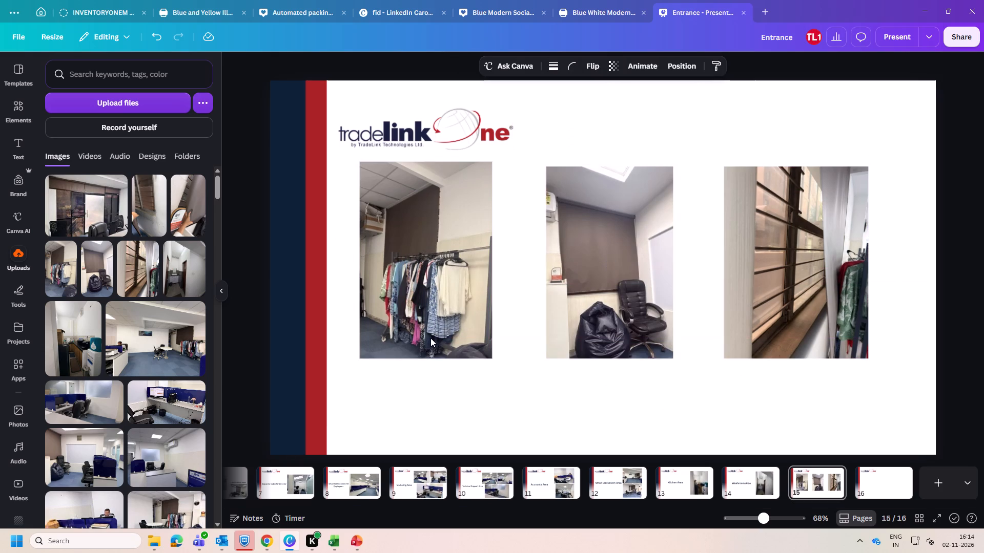
pyautogui.click(608, 421)
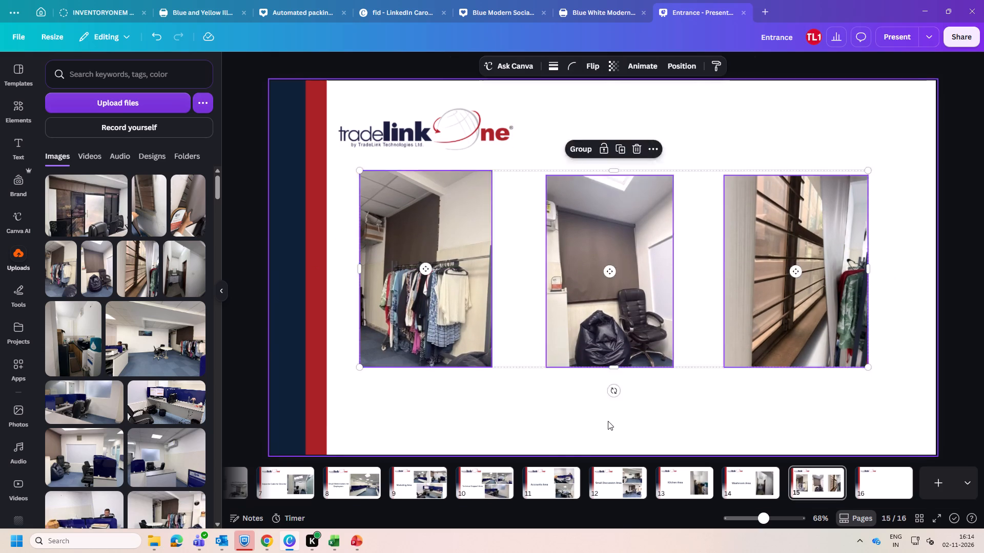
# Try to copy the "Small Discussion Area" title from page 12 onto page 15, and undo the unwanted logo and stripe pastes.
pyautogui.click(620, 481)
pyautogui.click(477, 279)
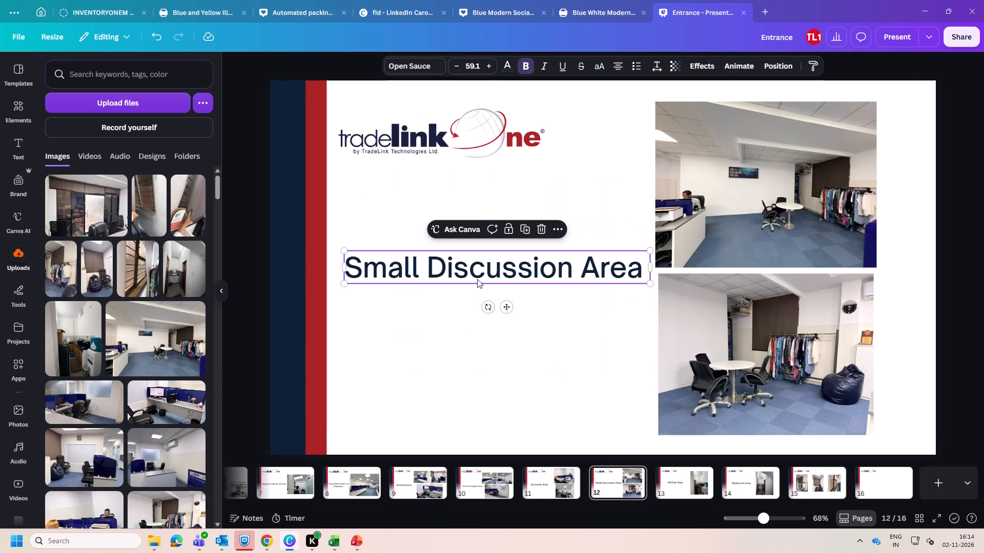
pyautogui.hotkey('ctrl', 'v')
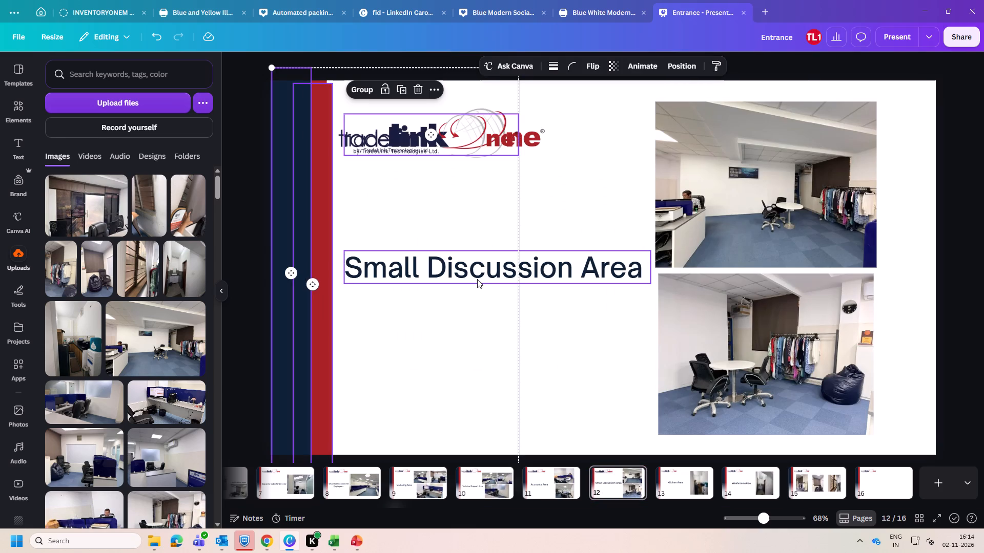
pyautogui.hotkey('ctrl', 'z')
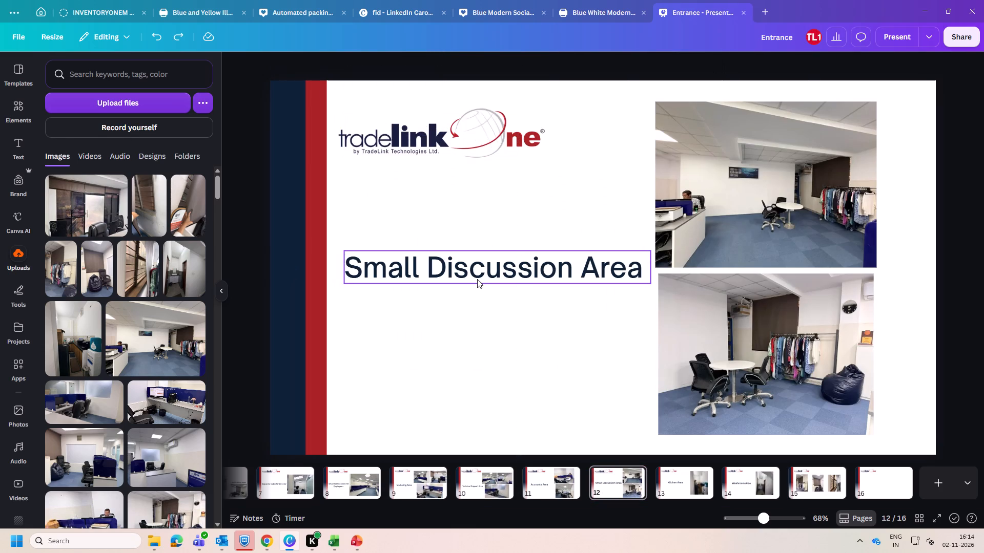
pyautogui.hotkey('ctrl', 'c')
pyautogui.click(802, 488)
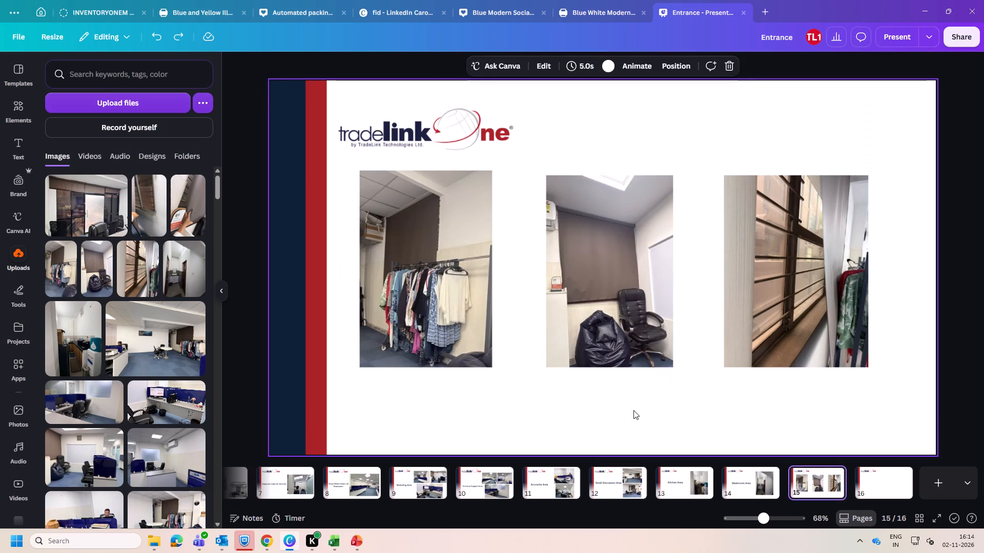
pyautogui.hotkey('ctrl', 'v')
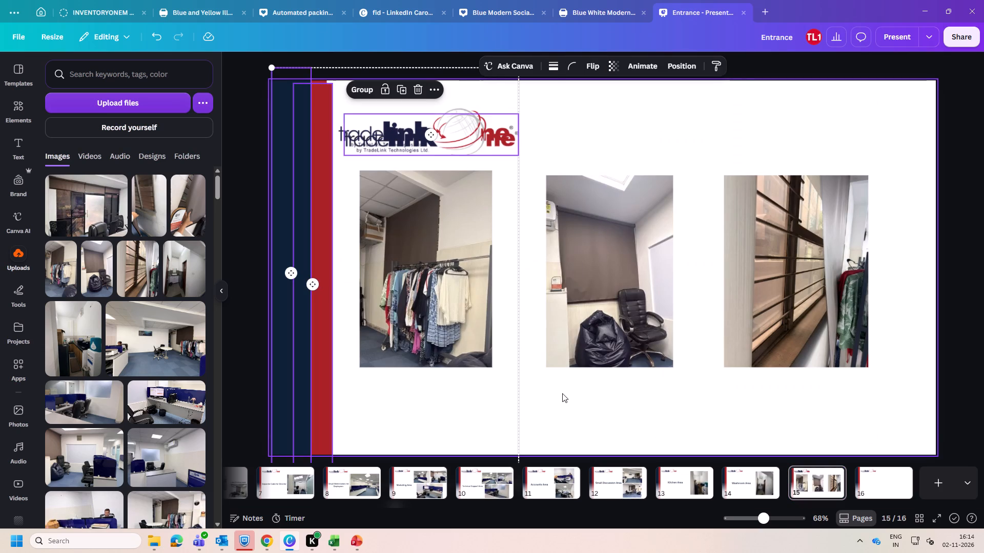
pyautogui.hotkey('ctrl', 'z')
# Copy the "Small Discussion Area" title from page 12 onto page 15 and place it centred below the three photos.
pyautogui.click(608, 476)
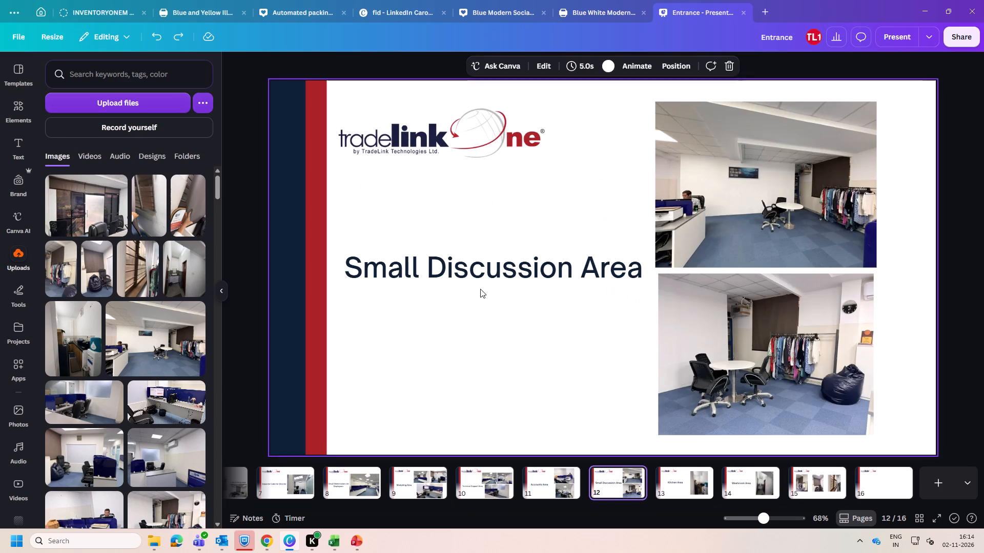
pyautogui.click(490, 274)
pyautogui.hotkey('ctrl', 'c')
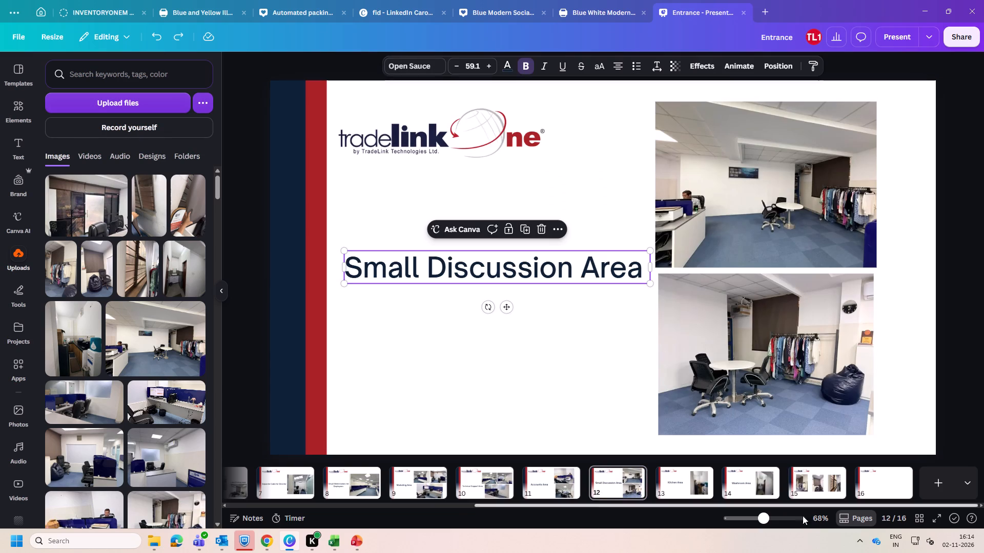
pyautogui.click(808, 479)
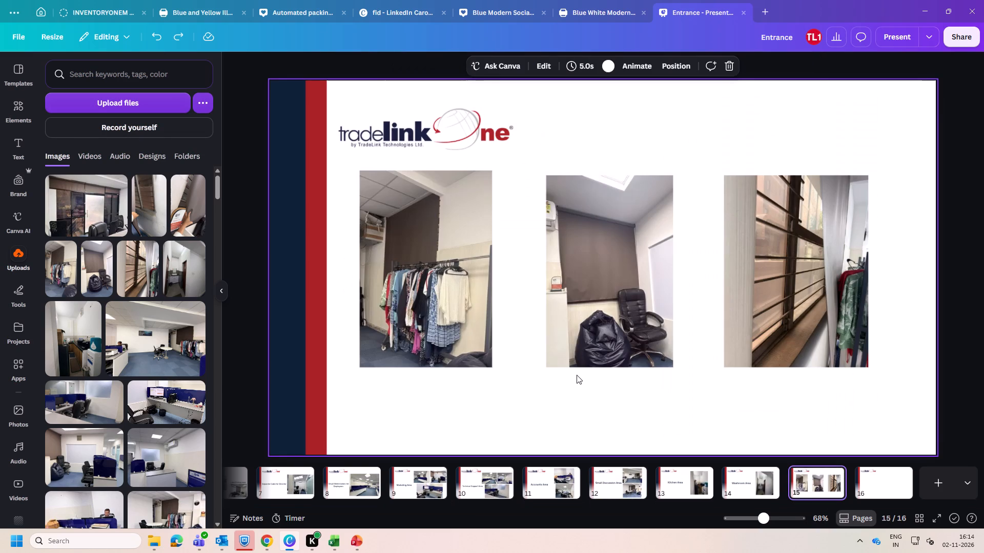
pyautogui.hotkey('ctrl', 'v')
pyautogui.moveTo(536, 259); pyautogui.dragTo(655, 419)
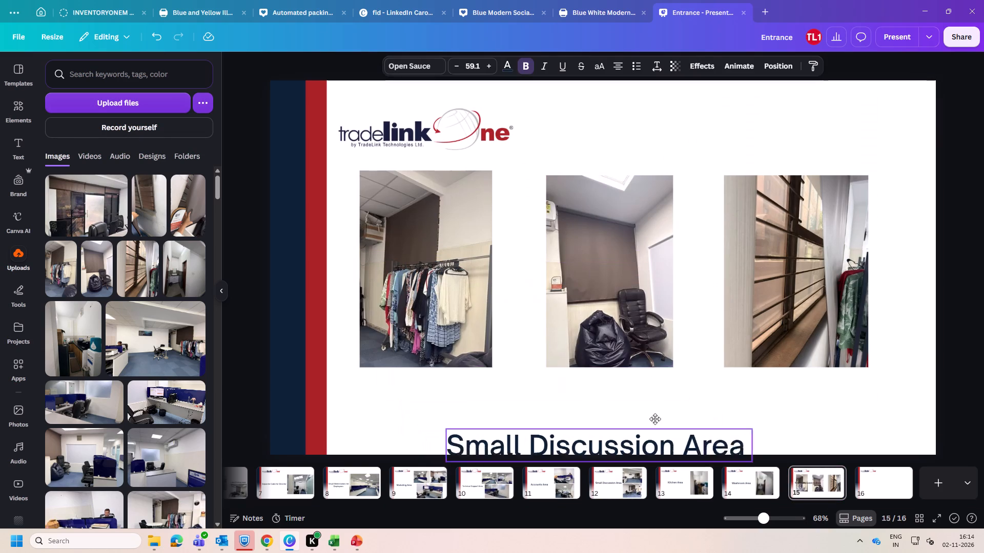
pyautogui.moveTo(655, 419); pyautogui.dragTo(654, 398)
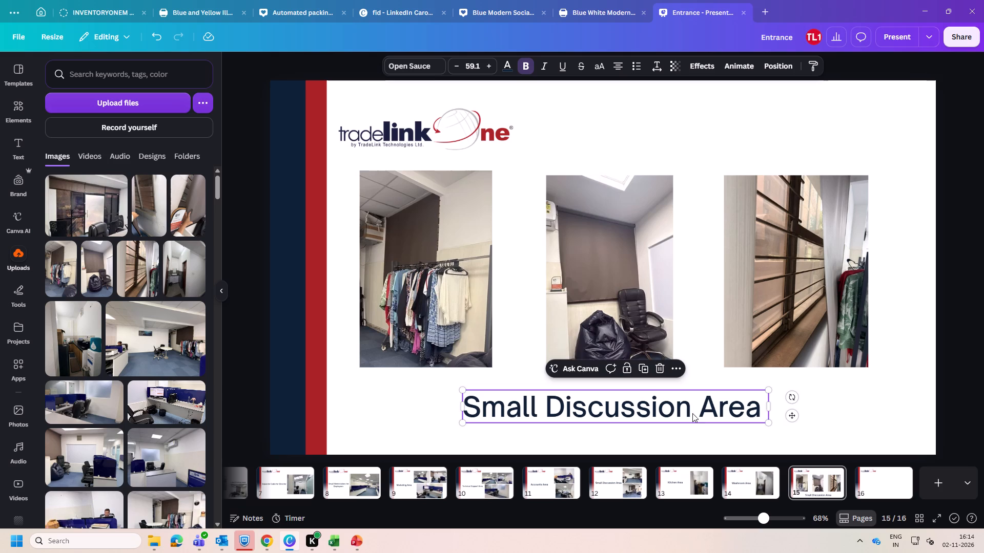
# Reword the copied title on page 15 as "Marketing Area Window".
pyautogui.doubleClick(692, 413)
pyautogui.click(692, 413)
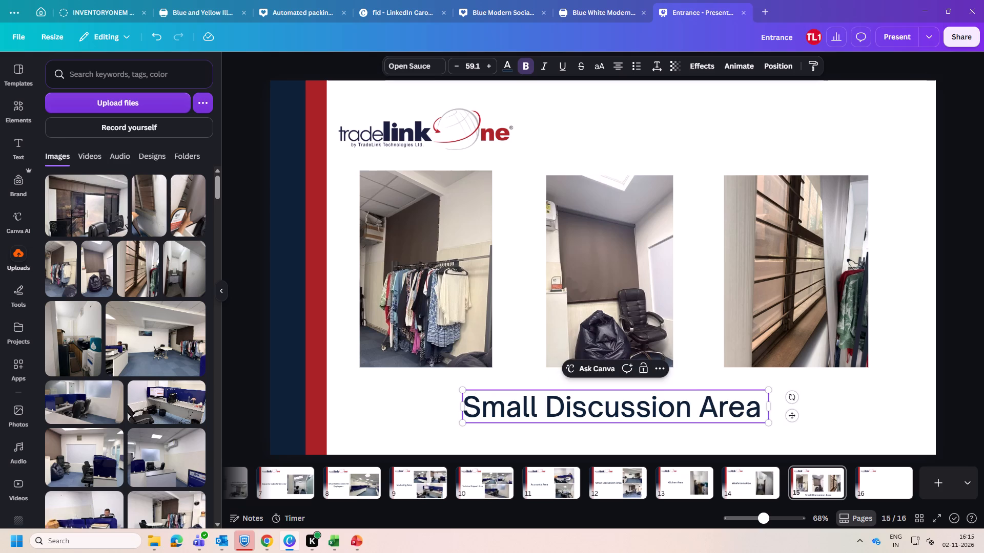
pyautogui.press('BackSpace')
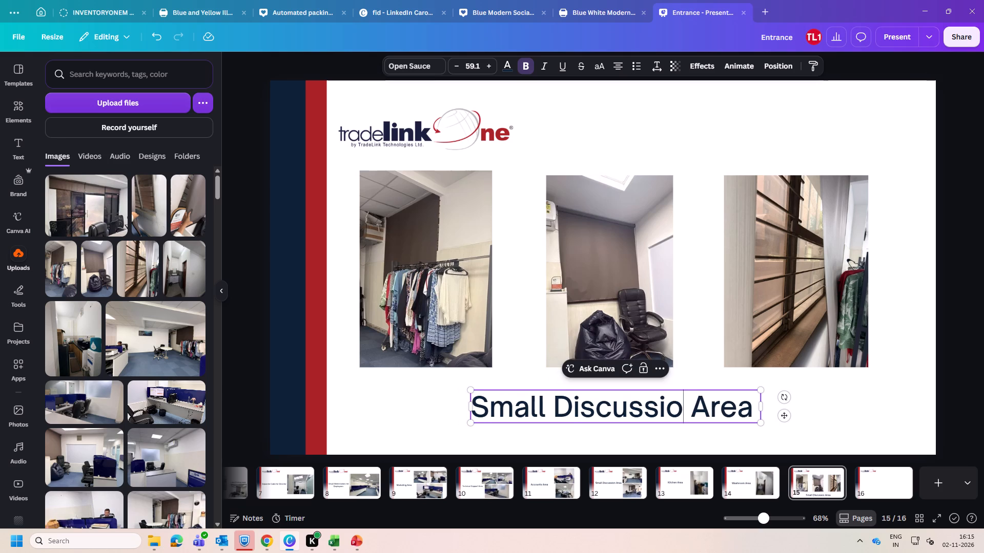
pyautogui.press('BackSpace')
pyautogui.press('BackSpace')
pyautogui.press('BackSpace')
pyautogui.press('BackSpace')
pyautogui.press('BackSpace')
pyautogui.press('BackSpace')
pyautogui.press('BackSpace')
pyautogui.press('BackSpace')
pyautogui.press('BackSpace')
pyautogui.press('BackSpace')
pyautogui.press('BackSpace')
pyautogui.press('BackSpace')
pyautogui.press('BackSpace')
pyautogui.press('BackSpace')
pyautogui.press('BackSpace')
pyautogui.press('BackSpace')
pyautogui.press('BackSpace')
pyautogui.press('BackSpace')
pyautogui.press('BackSpace')
pyautogui.press('BackSpace')
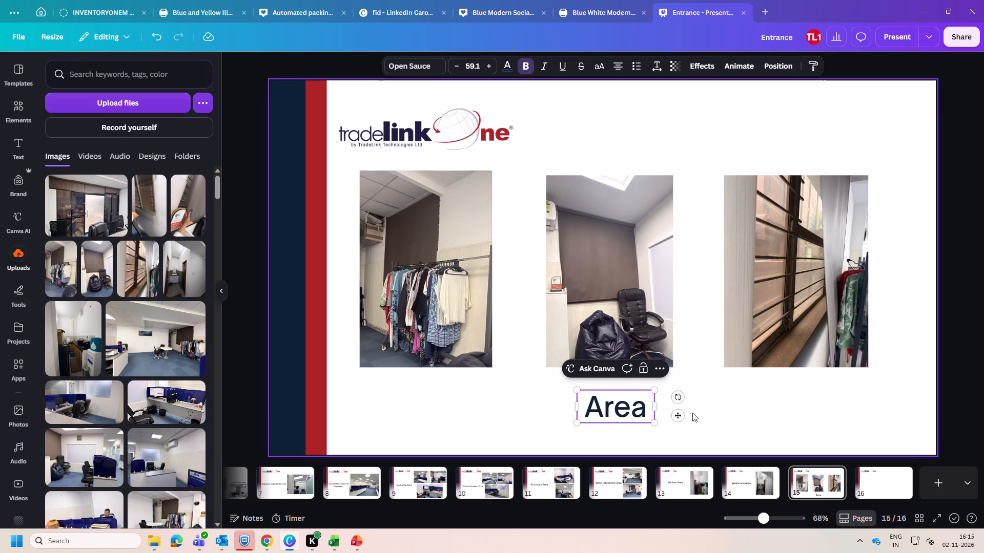
pyautogui.write('Marketing')
pyautogui.press('space')
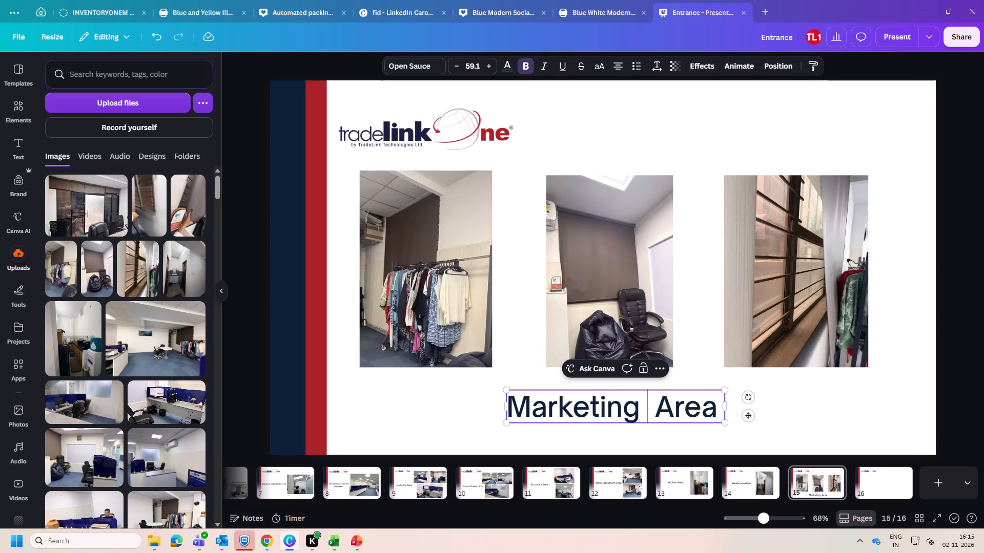
pyautogui.press('BackSpace')
pyautogui.press('Right')
pyautogui.press('Right')
pyautogui.press('Right')
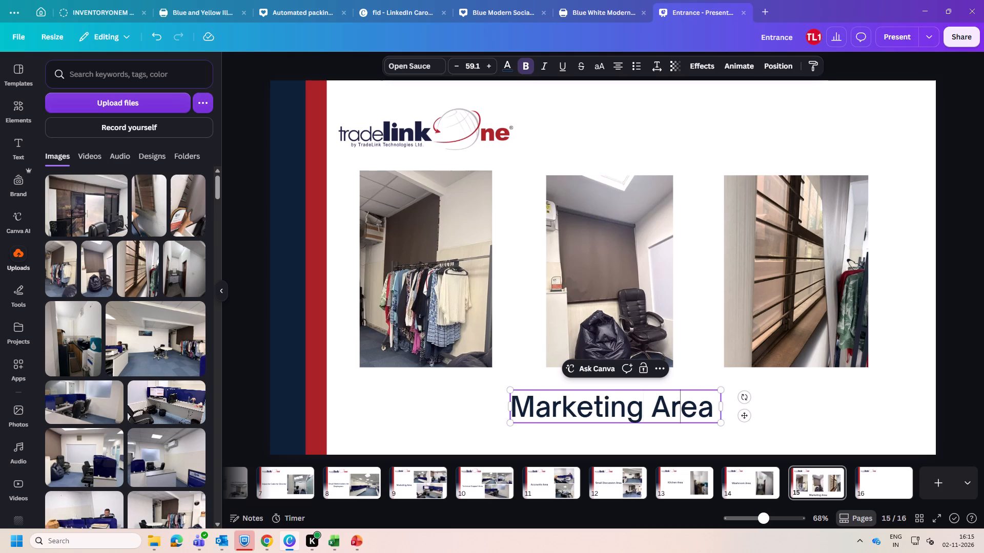
pyautogui.press('Right')
pyautogui.press('Right')
pyautogui.press('Right')
pyautogui.press('space')
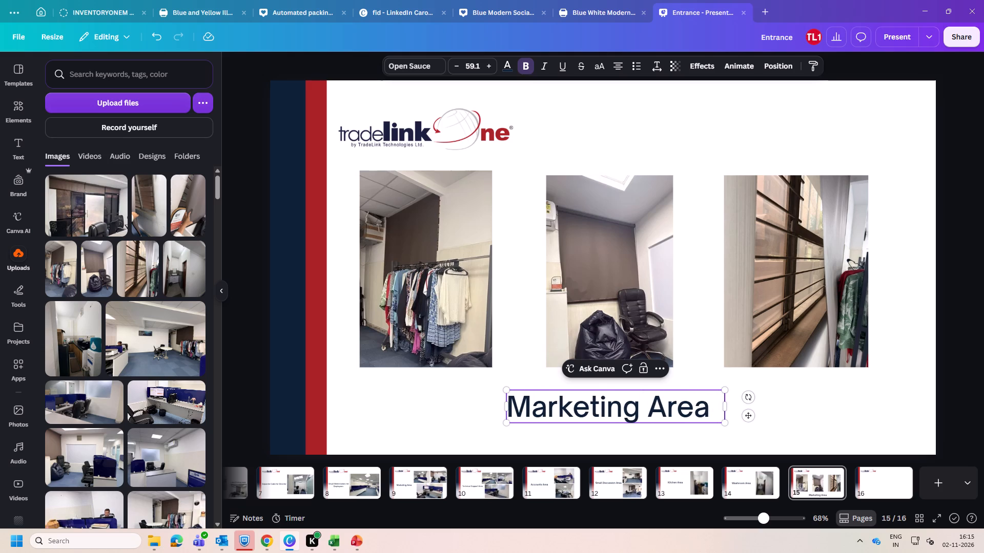
pyautogui.press('BackSpace')
pyautogui.hotkey('shift', 'w')
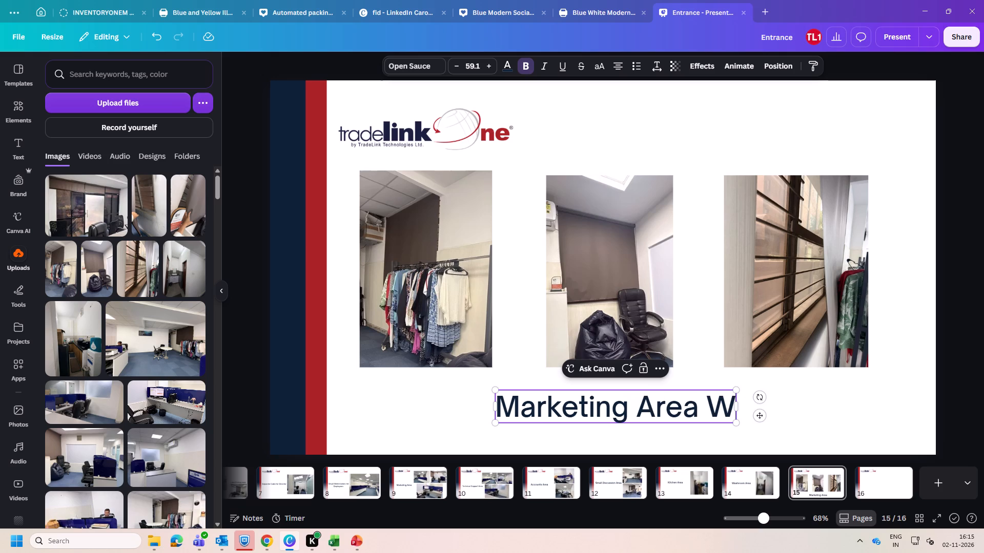
pyautogui.write('indow')
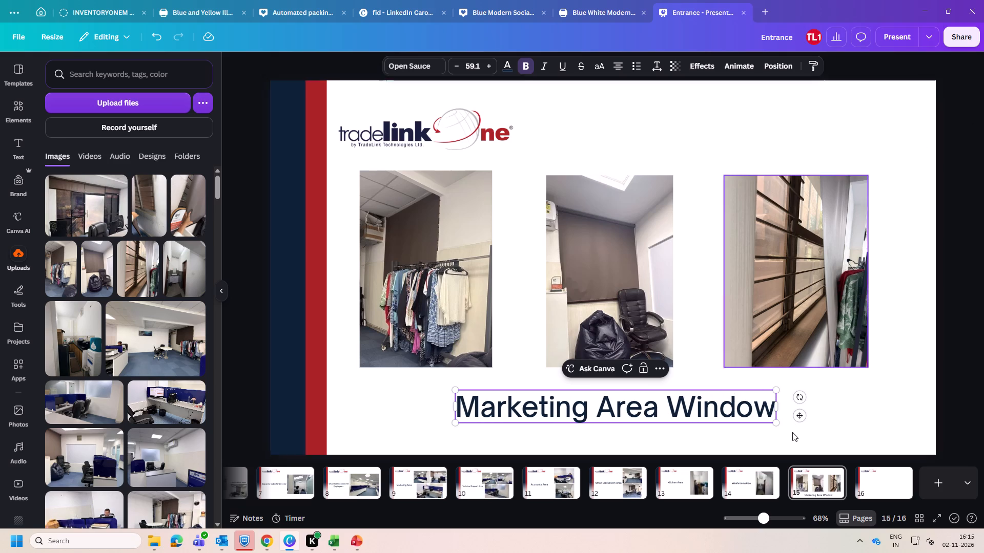
pyautogui.click(829, 417)
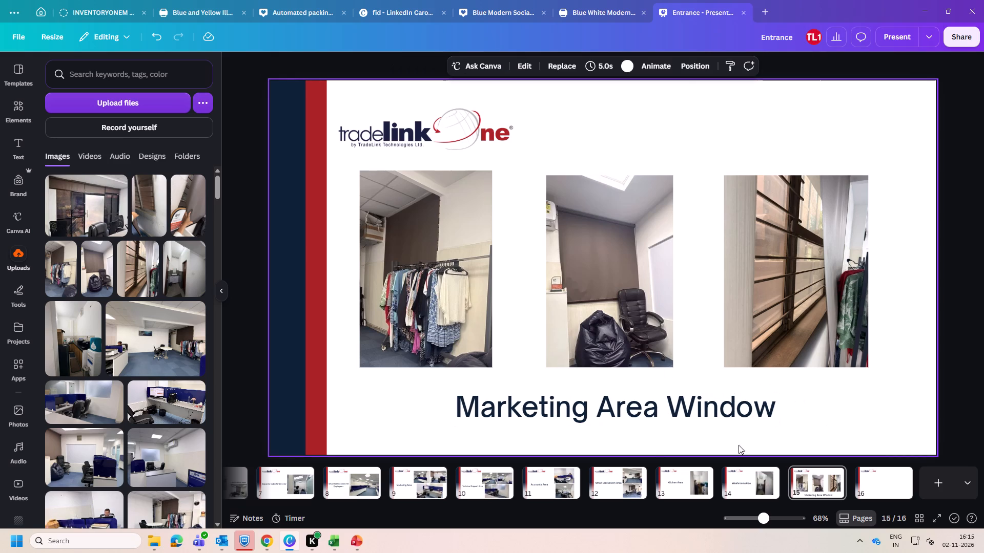
# Insert "Side" before "Window" in page 15's title so it reads "Marketing Area Side Window".
pyautogui.doubleClick(666, 414)
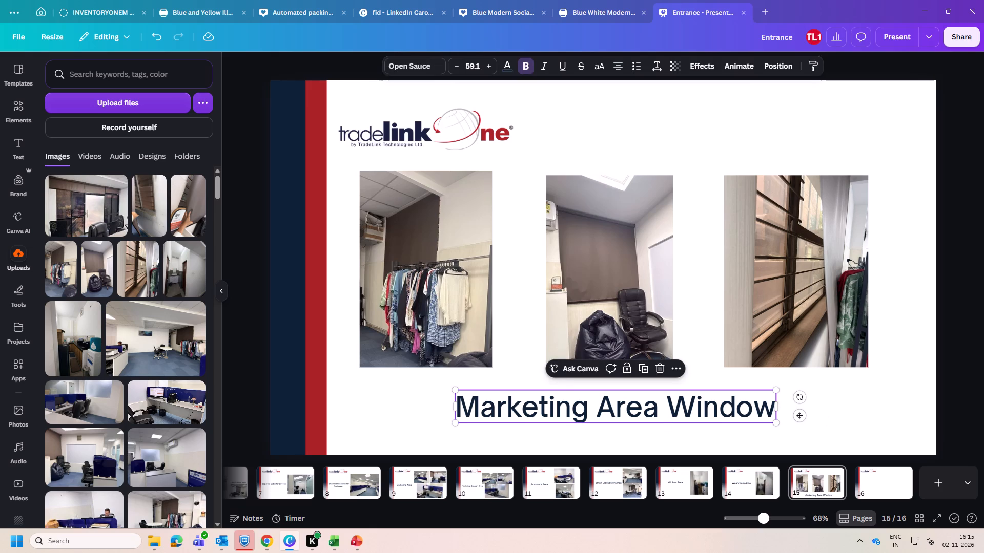
pyautogui.click(666, 414)
pyautogui.write('Side')
pyautogui.press('space')
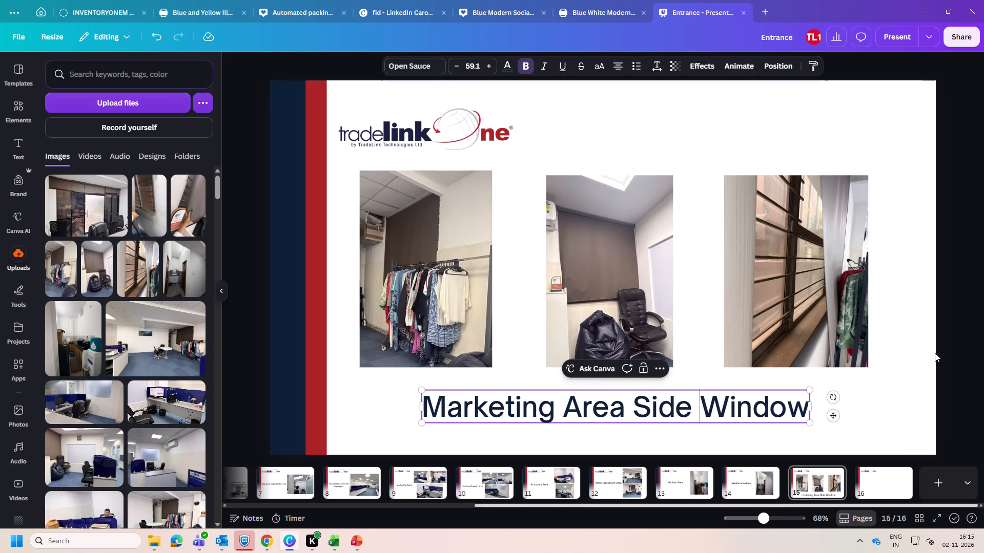
pyautogui.click(910, 409)
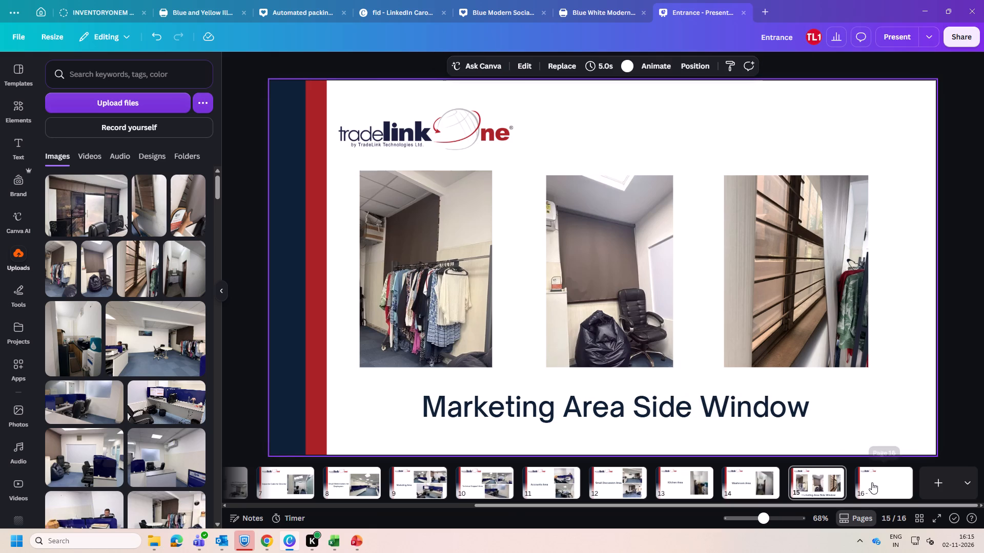
# Add the uploaded glass door and office chairs photo to page 16, shrink it slightly, and place it centrally below the logo.
pyautogui.click(883, 485)
pyautogui.click(73, 211)
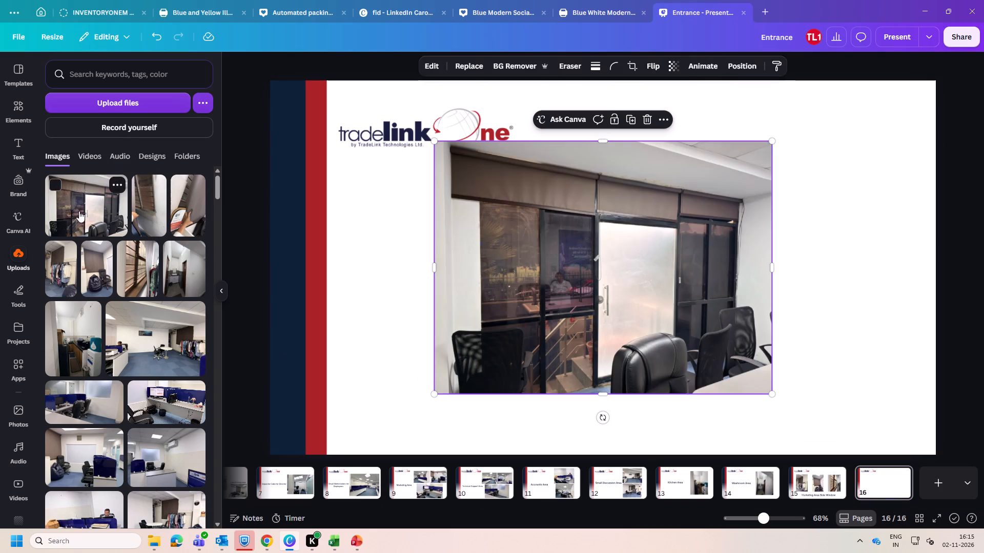
pyautogui.moveTo(697, 229); pyautogui.dragTo(706, 263)
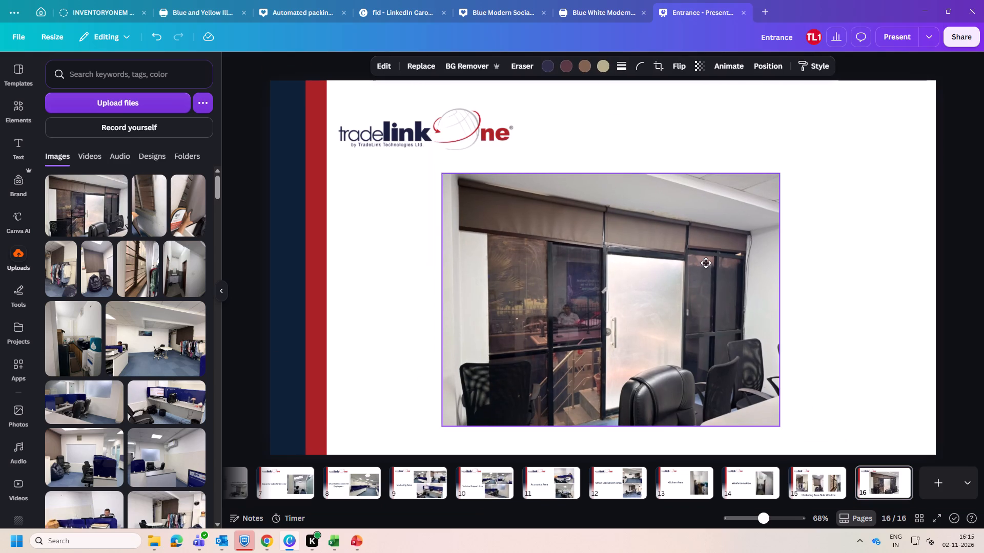
pyautogui.moveTo(706, 263); pyautogui.dragTo(710, 252)
pyautogui.moveTo(787, 162); pyautogui.dragTo(760, 197)
pyautogui.click(818, 173)
pyautogui.moveTo(618, 288); pyautogui.dragTo(621, 278)
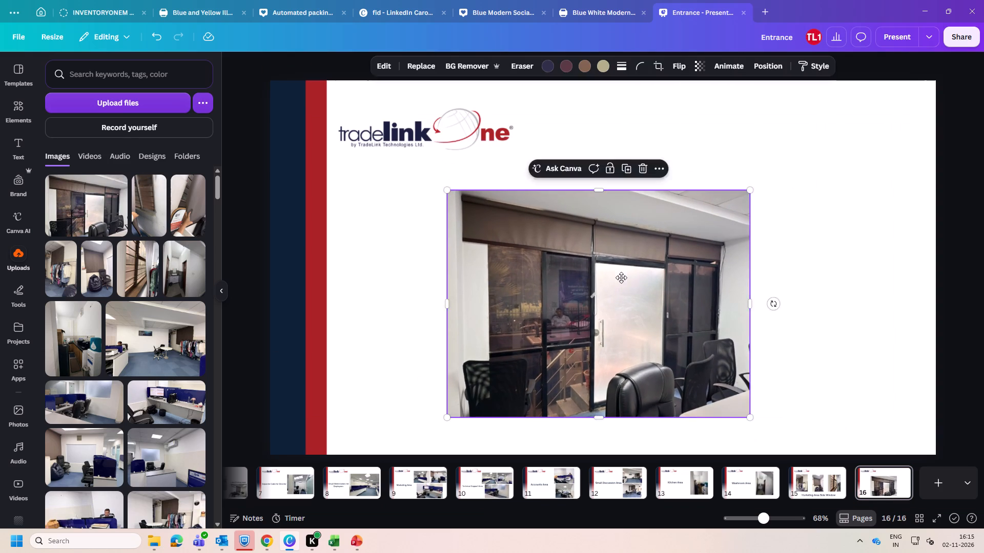
pyautogui.moveTo(621, 278); pyautogui.dragTo(634, 262)
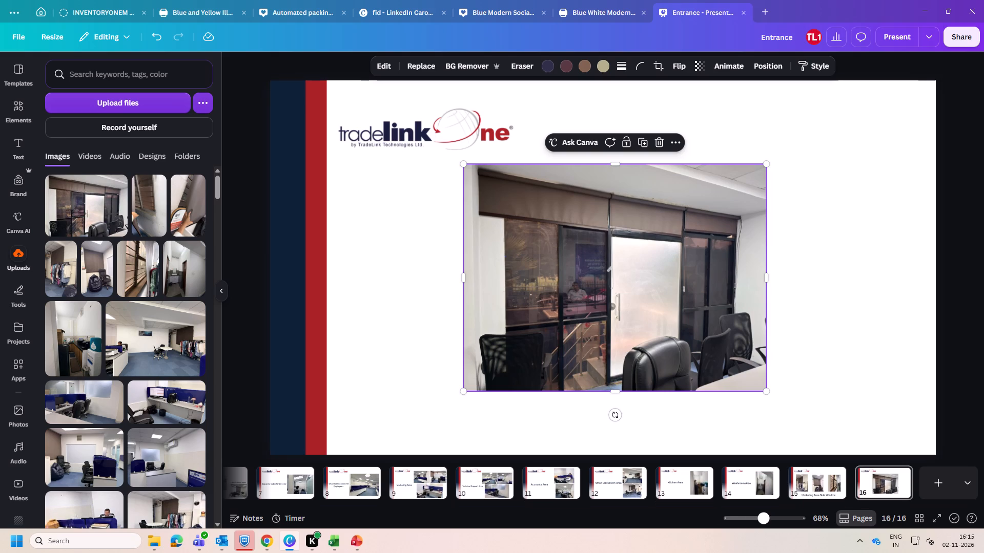
# Copy the "Marketing Area Side Window" title from page 15 onto page 16.
pyautogui.click(807, 487)
pyautogui.click(677, 408)
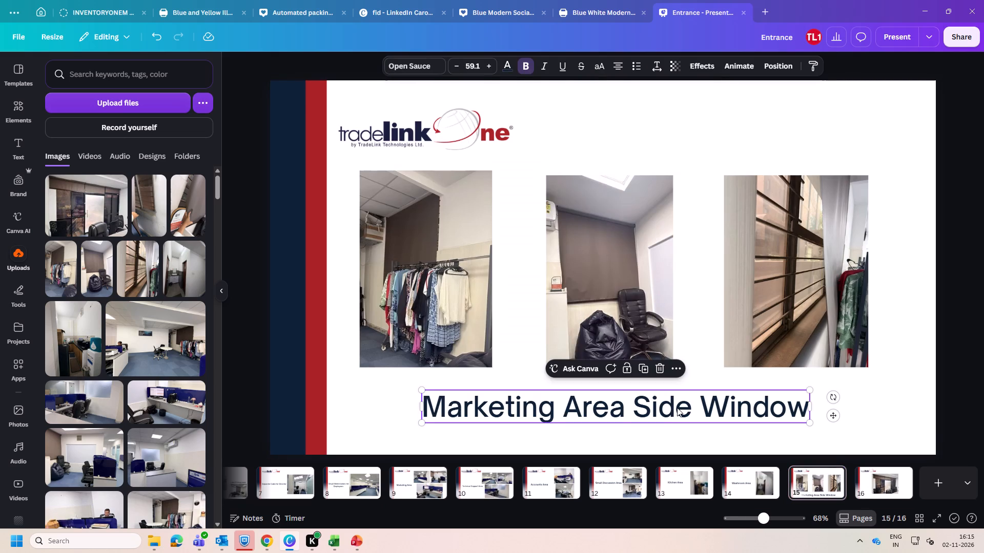
pyautogui.hotkey('ctrl', 'c')
pyautogui.click(889, 489)
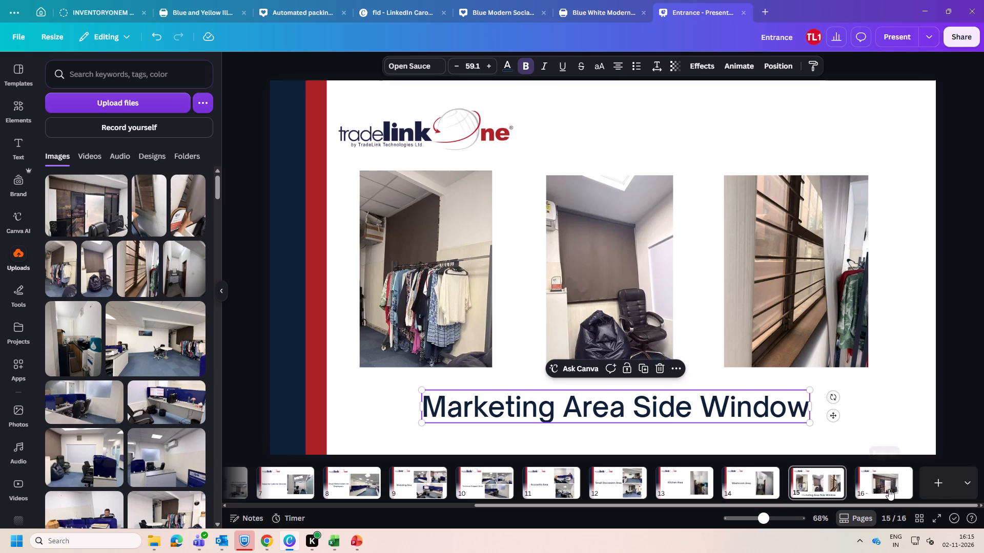
pyautogui.hotkey('ctrl', 'v')
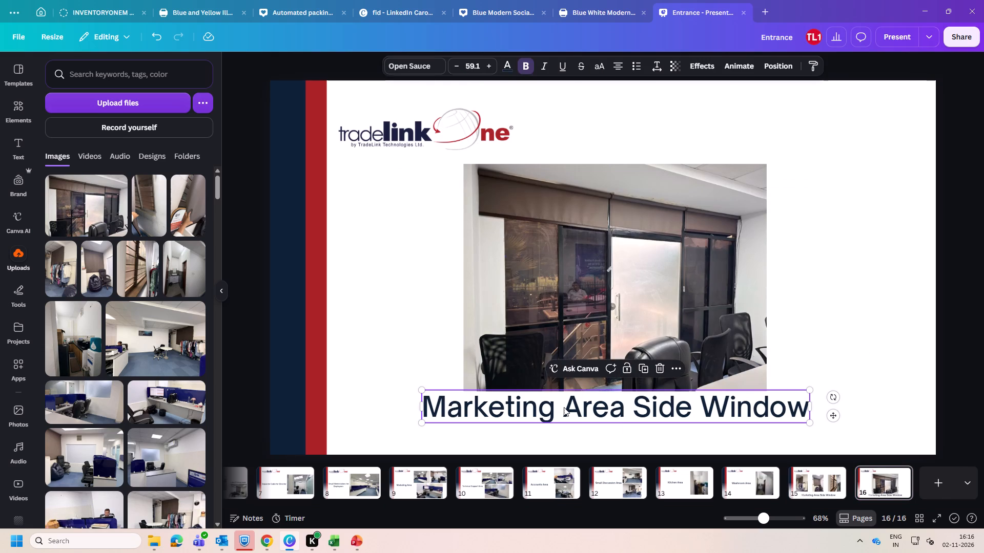
# Replace "Marketing Area" with "Conference Room" in page 16's title so it reads "Conference Room Side Window".
pyautogui.doubleClick(626, 401)
pyautogui.click(626, 402)
pyautogui.moveTo(626, 402); pyautogui.dragTo(504, 406)
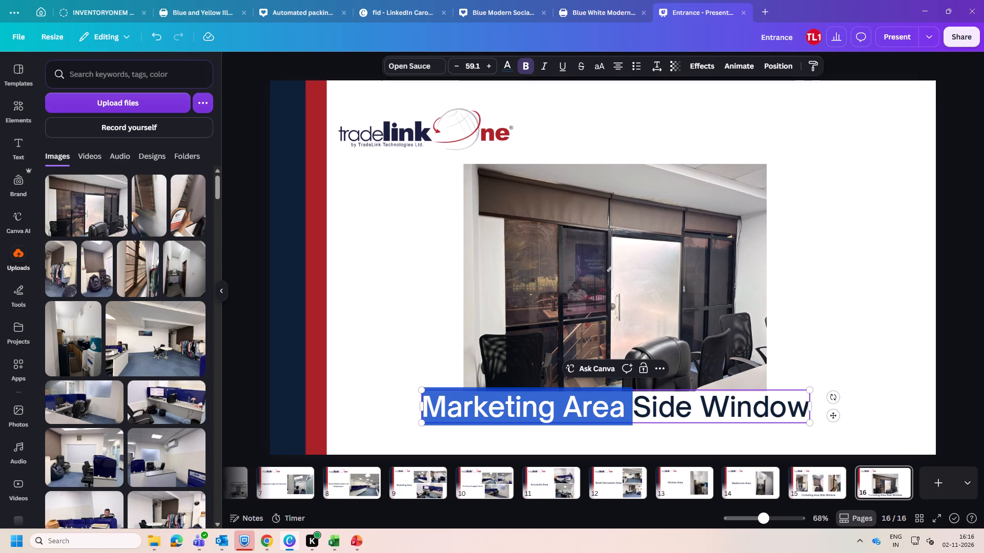
pyautogui.moveTo(504, 406); pyautogui.dragTo(407, 408)
pyautogui.press('BackSpace')
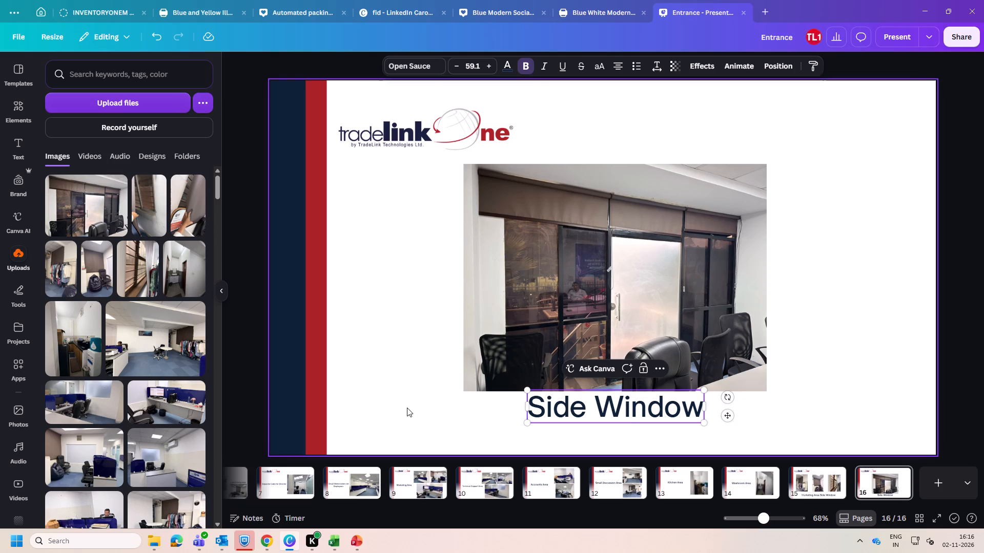
pyautogui.write('Confere')
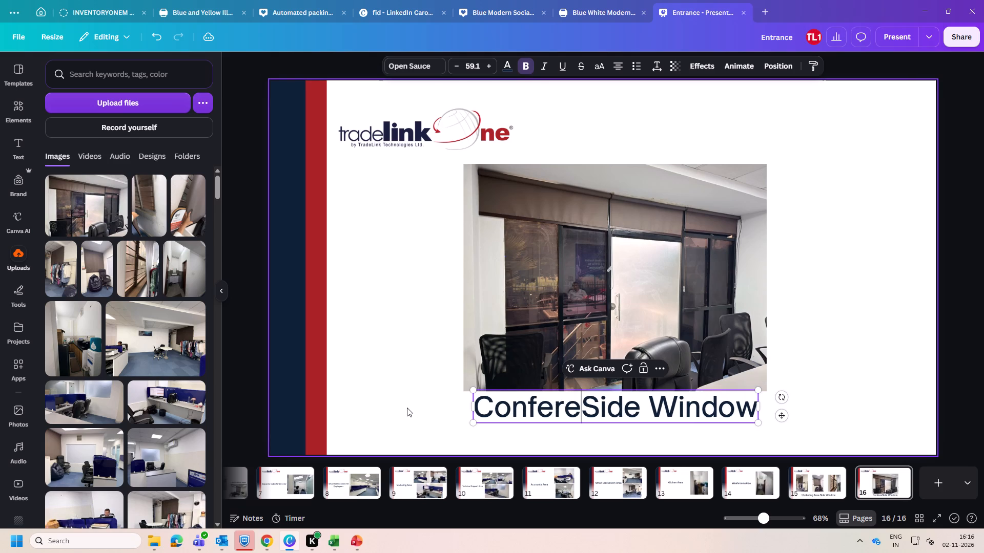
pyautogui.press('m')
pyautogui.press('BackSpace')
pyautogui.write('nce')
pyautogui.press('space')
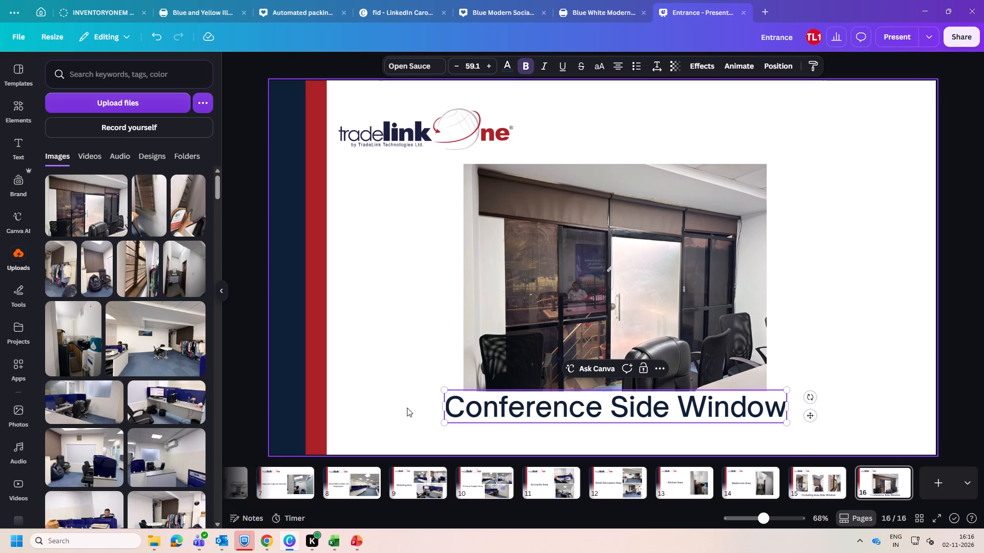
pyautogui.write('Room')
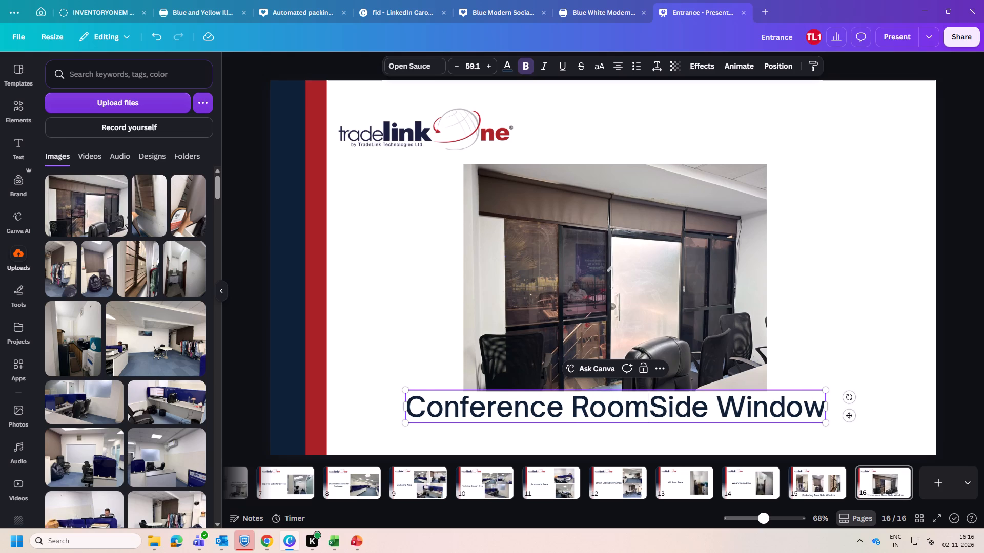
pyautogui.press('space')
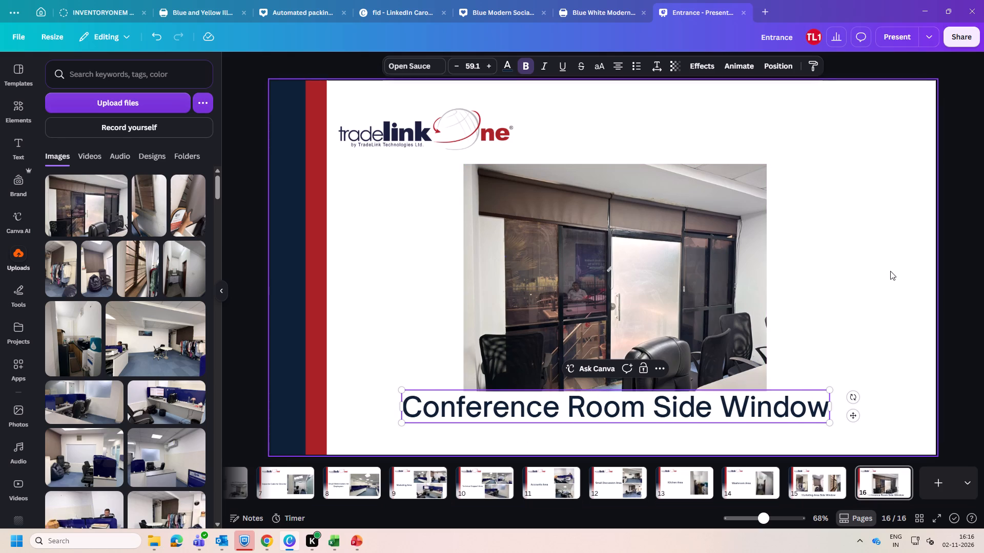
pyautogui.click(890, 271)
# Move page 16's title slightly down clear of the photo, and nudge the photo down a little between logo and title.
pyautogui.moveTo(707, 400); pyautogui.dragTo(717, 411)
pyautogui.click(825, 306)
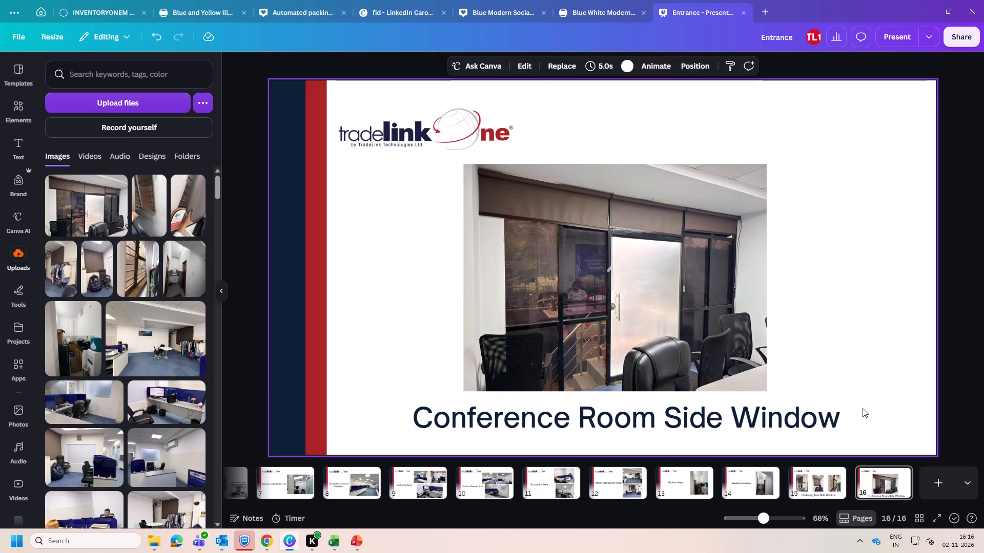
pyautogui.moveTo(641, 304); pyautogui.dragTo(641, 310)
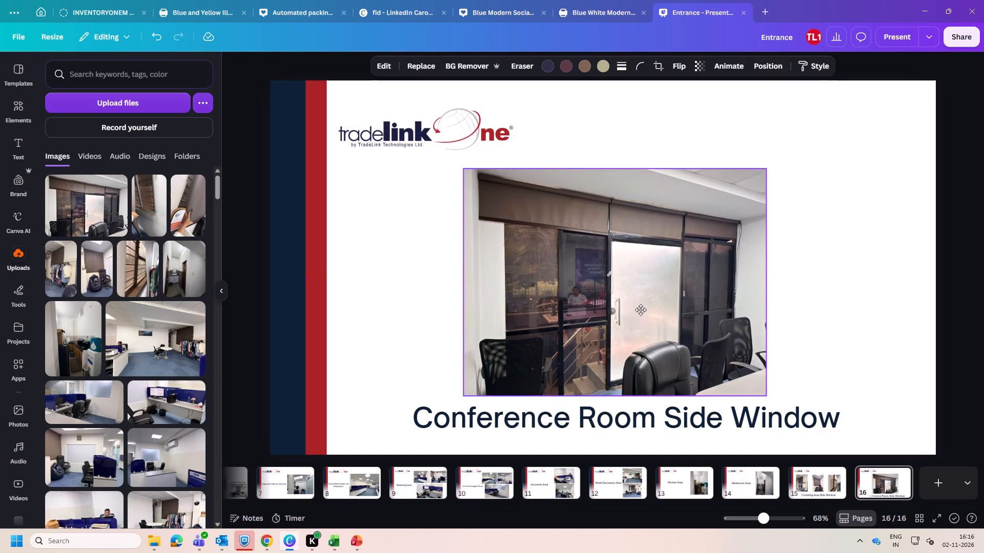
pyautogui.moveTo(641, 310); pyautogui.dragTo(642, 309)
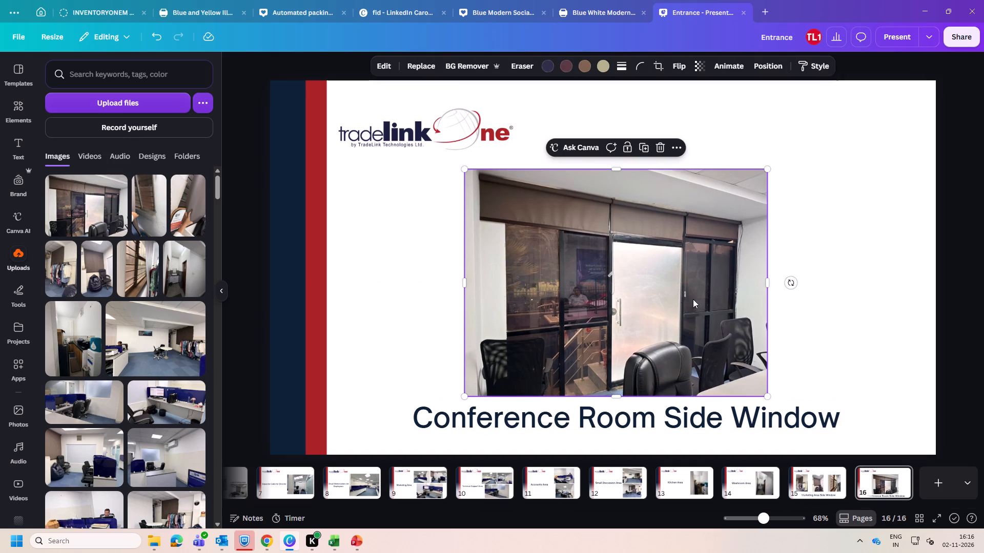
pyautogui.click(878, 269)
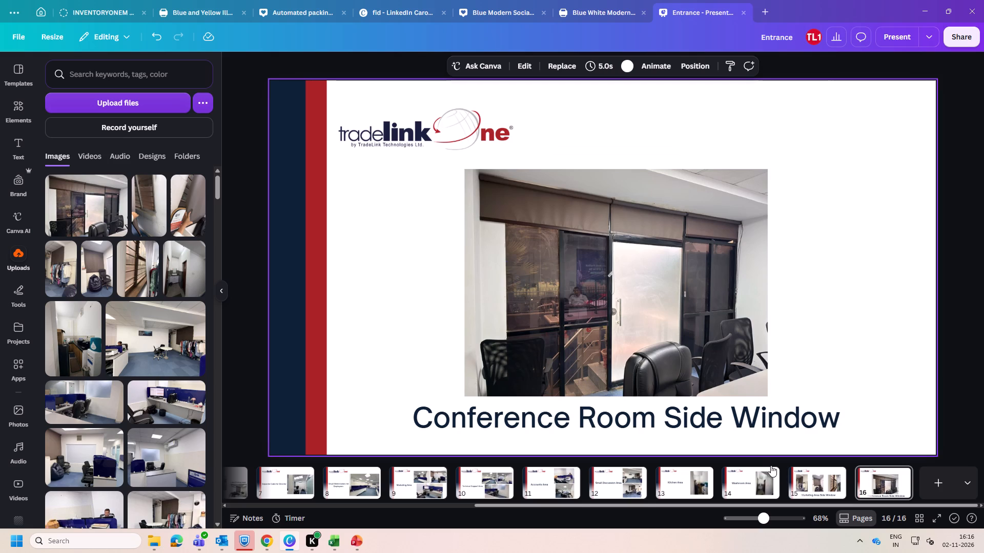
pyautogui.click(728, 422)
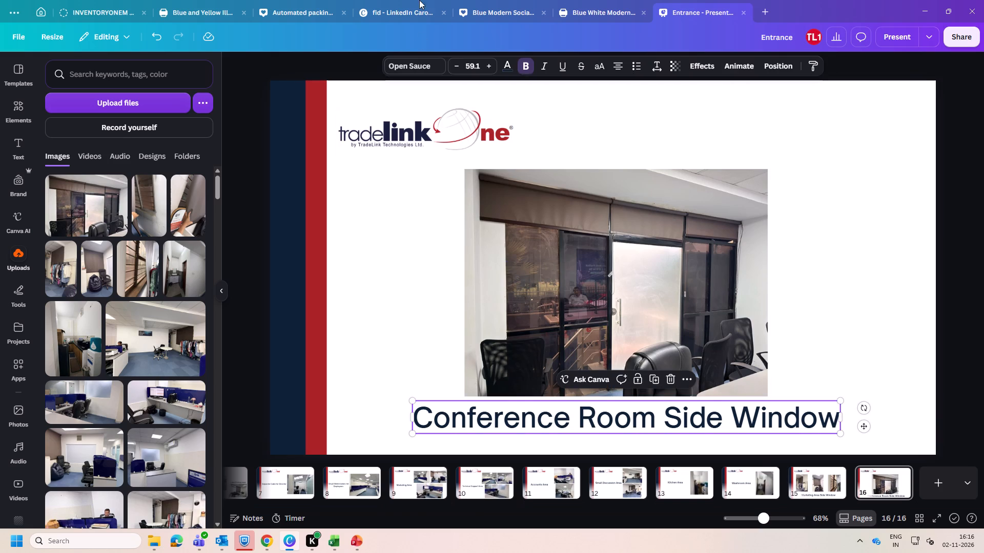
# Reduce the font size of page 16's "Conference Room Side Window" title slightly, and compare the page with page 15.
pyautogui.tripleClick(458, 65)
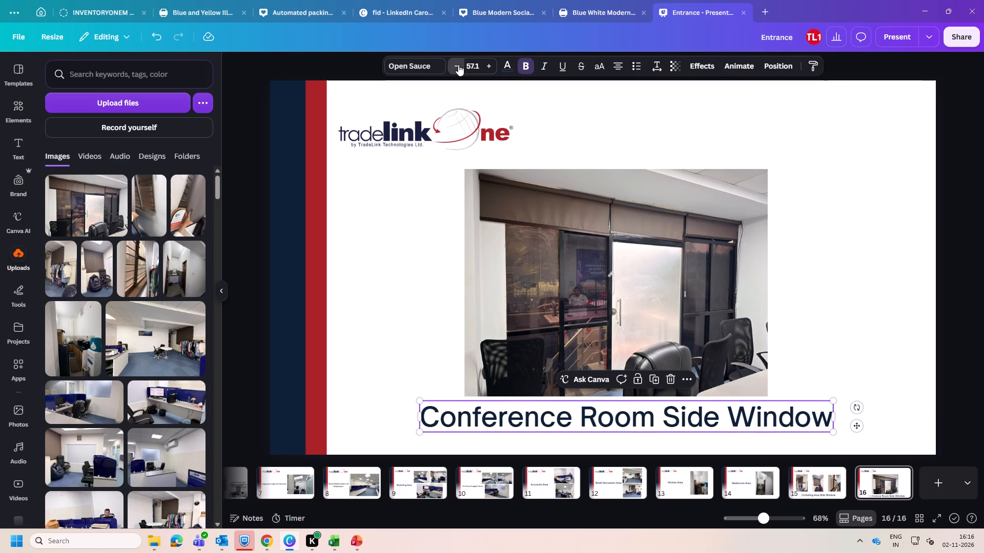
pyautogui.click(458, 65)
pyautogui.click(887, 305)
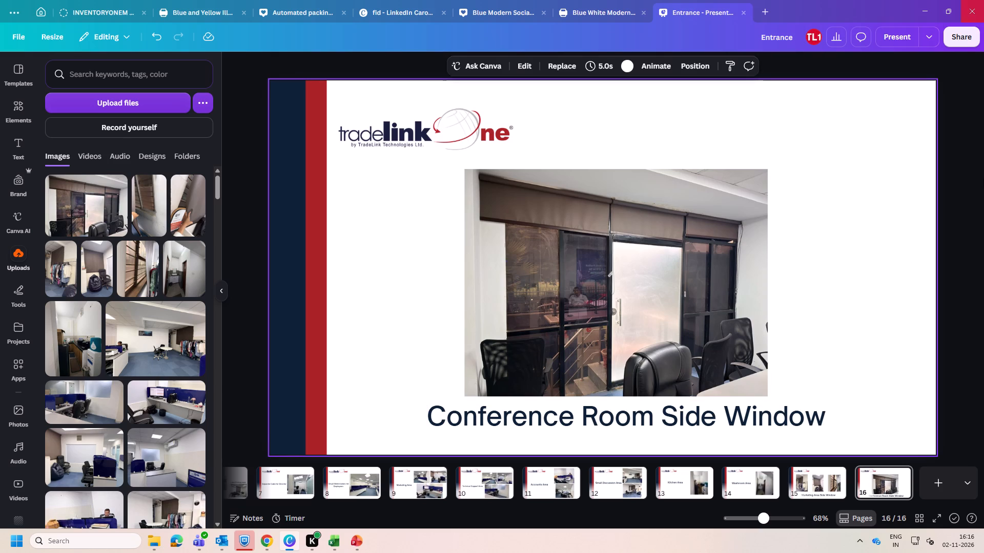
pyautogui.click(822, 485)
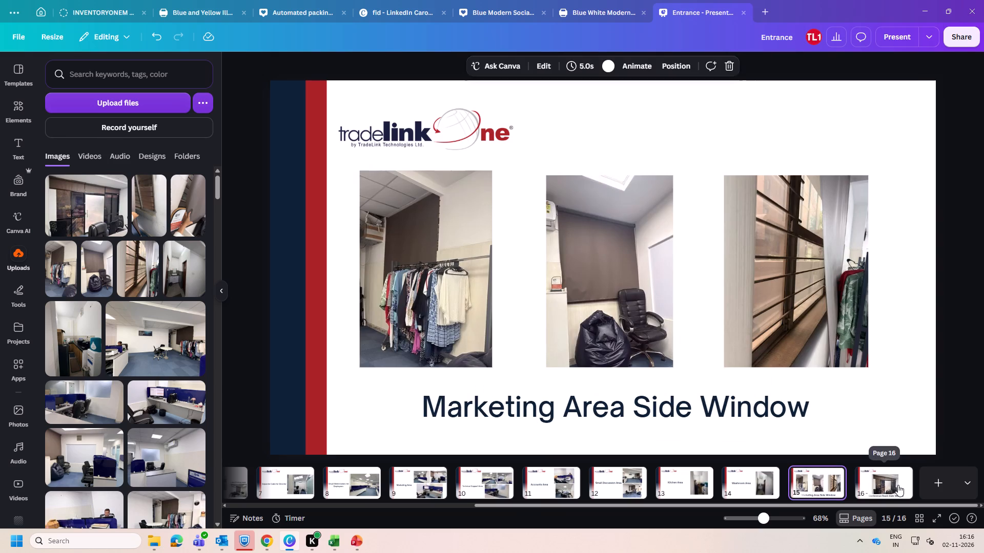
pyautogui.click(898, 485)
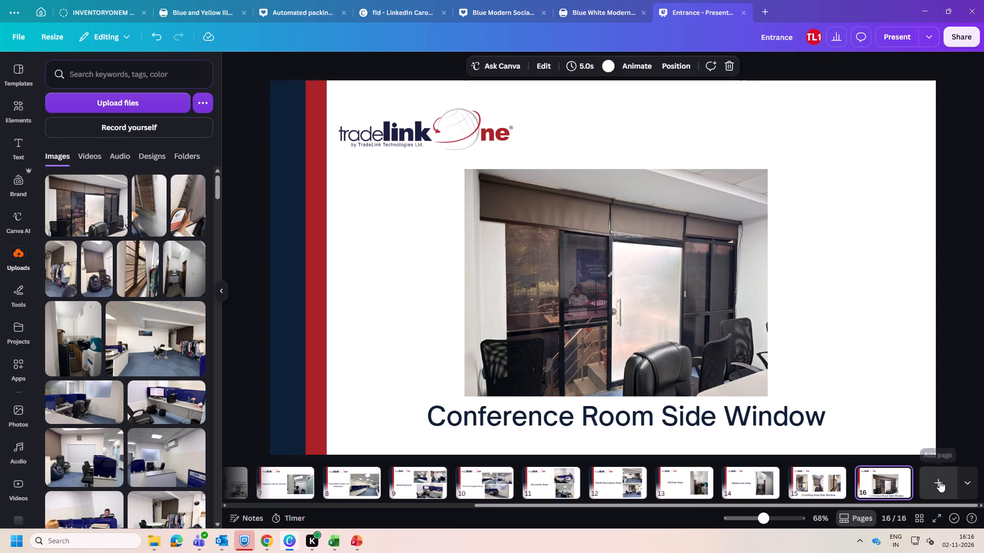
# Add a blank page 17 after page 16.
pyautogui.click(939, 481)
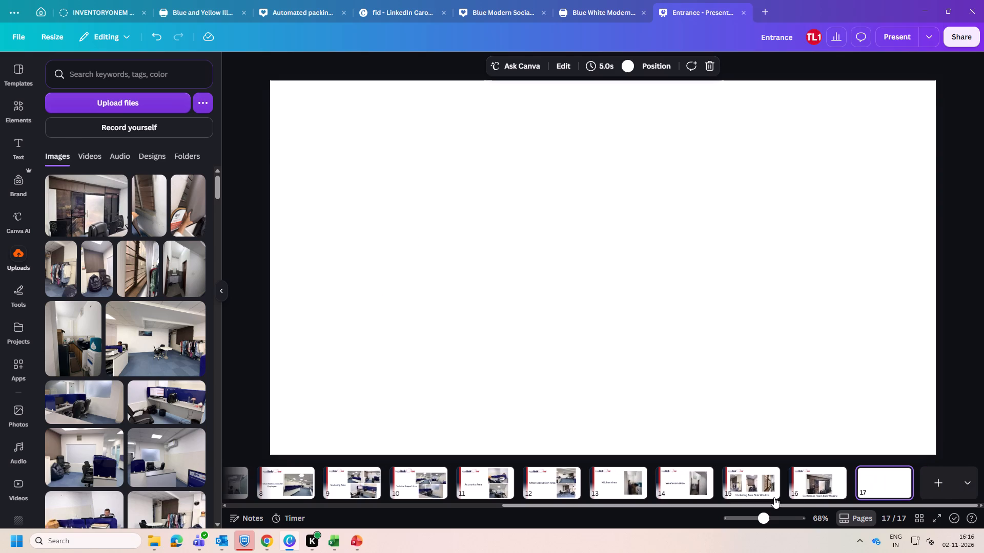
# On page 16, shift the logo, side bars and photo together slightly up and to the right.
pyautogui.click(803, 476)
pyautogui.moveTo(500, 104); pyautogui.dragTo(345, 161)
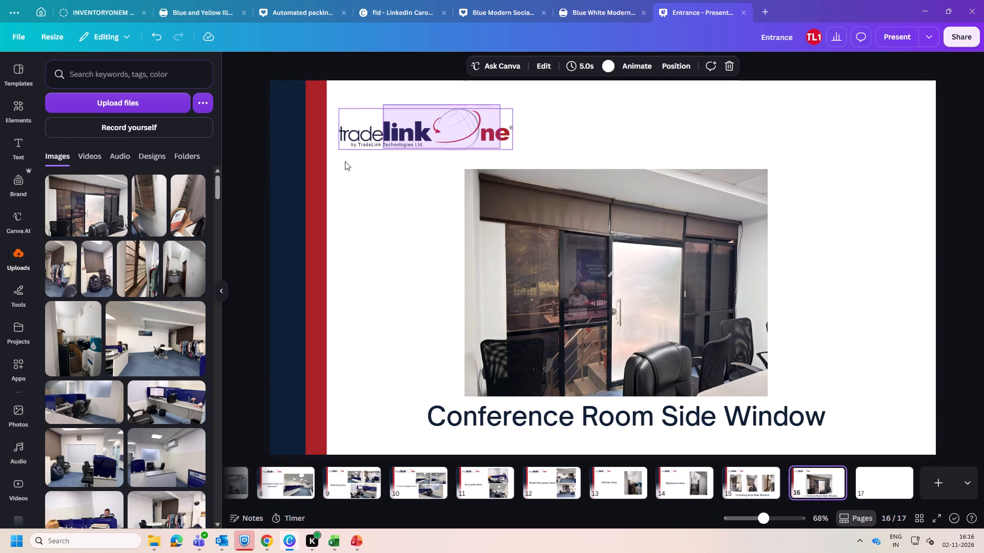
pyautogui.moveTo(345, 161); pyautogui.dragTo(267, 195)
pyautogui.moveTo(415, 276); pyautogui.dragTo(419, 270)
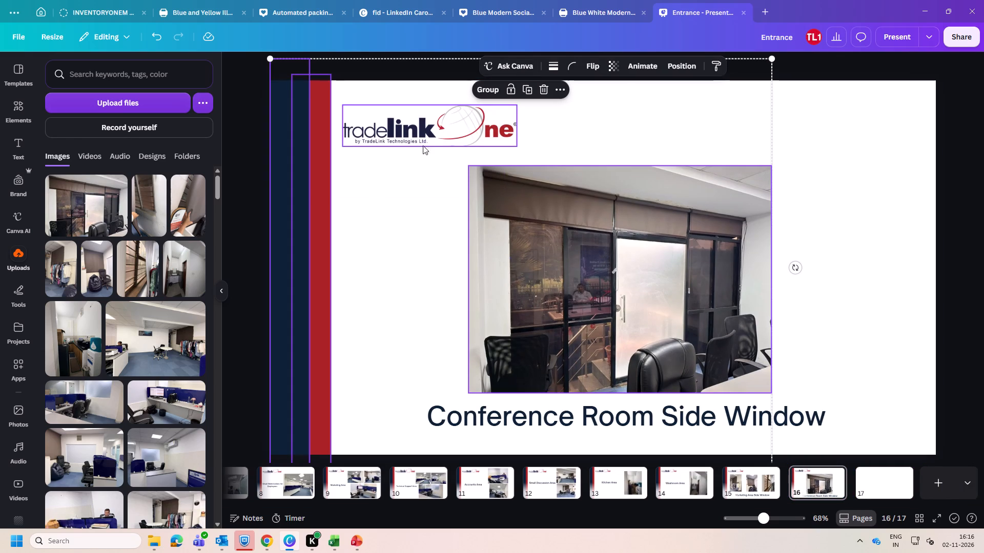
pyautogui.click(403, 207)
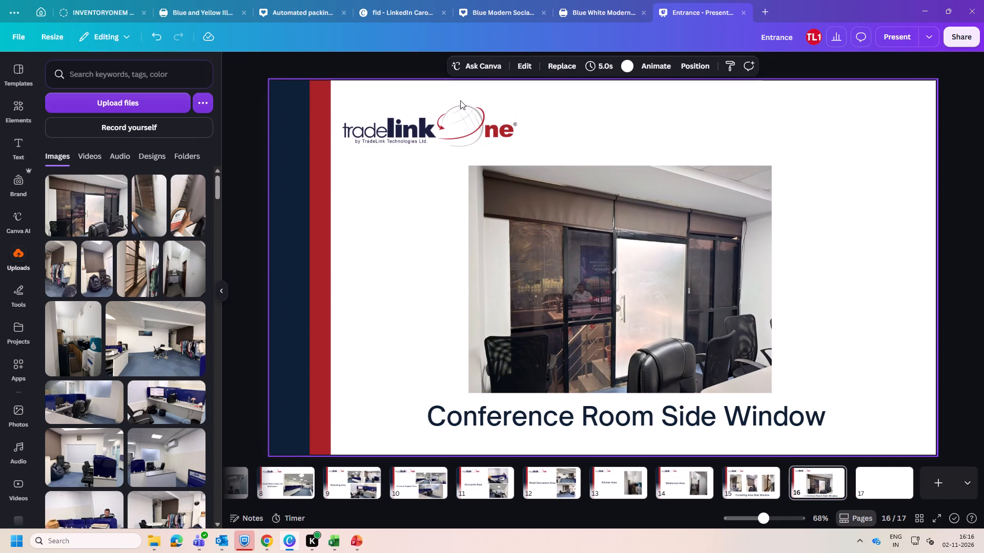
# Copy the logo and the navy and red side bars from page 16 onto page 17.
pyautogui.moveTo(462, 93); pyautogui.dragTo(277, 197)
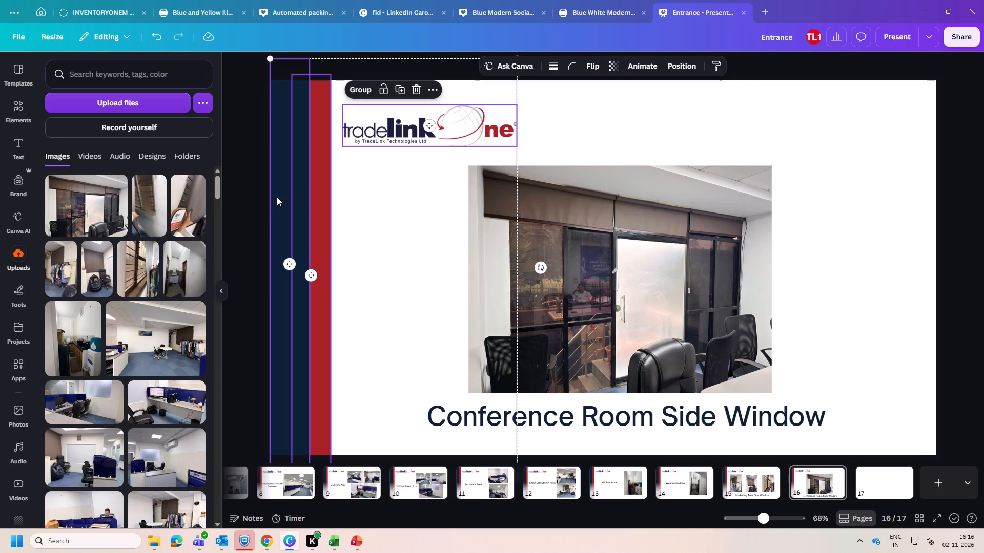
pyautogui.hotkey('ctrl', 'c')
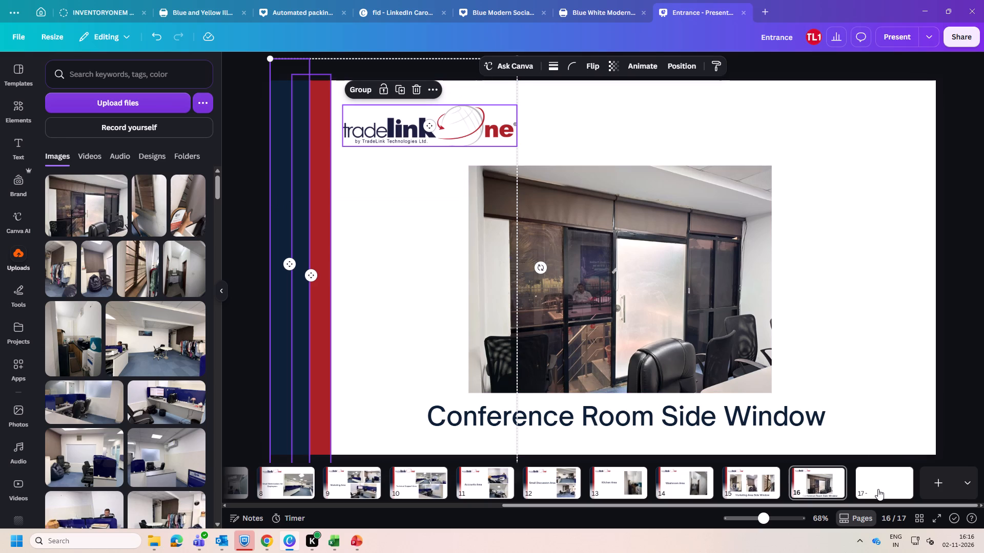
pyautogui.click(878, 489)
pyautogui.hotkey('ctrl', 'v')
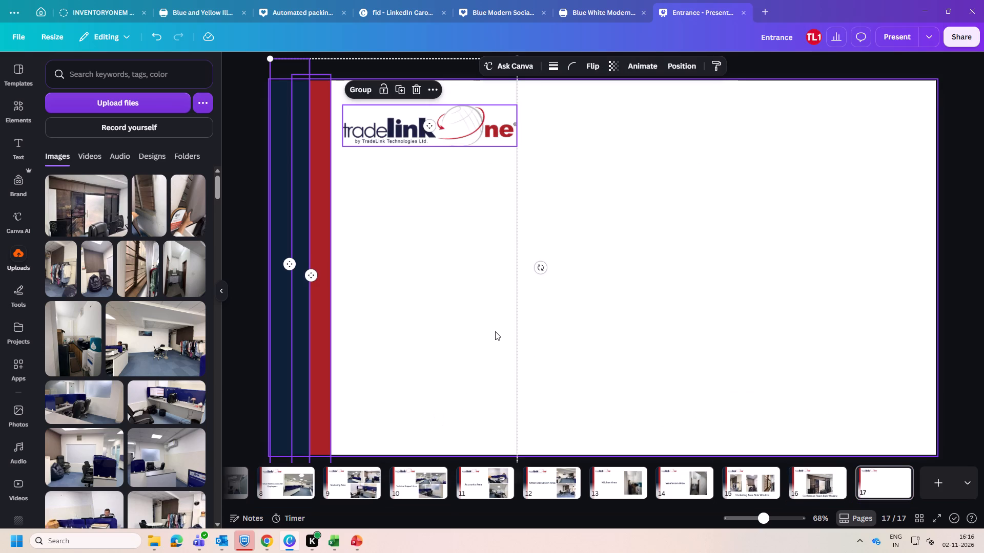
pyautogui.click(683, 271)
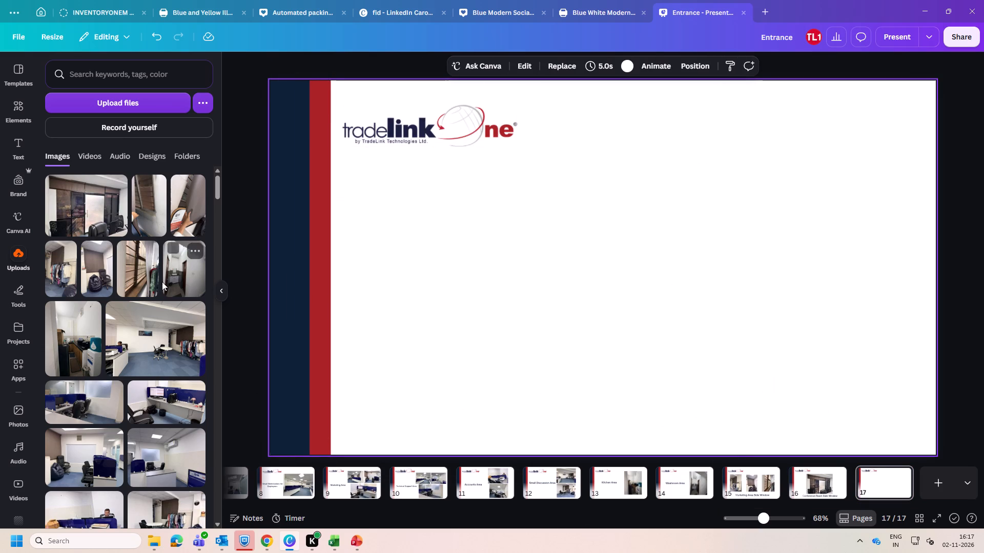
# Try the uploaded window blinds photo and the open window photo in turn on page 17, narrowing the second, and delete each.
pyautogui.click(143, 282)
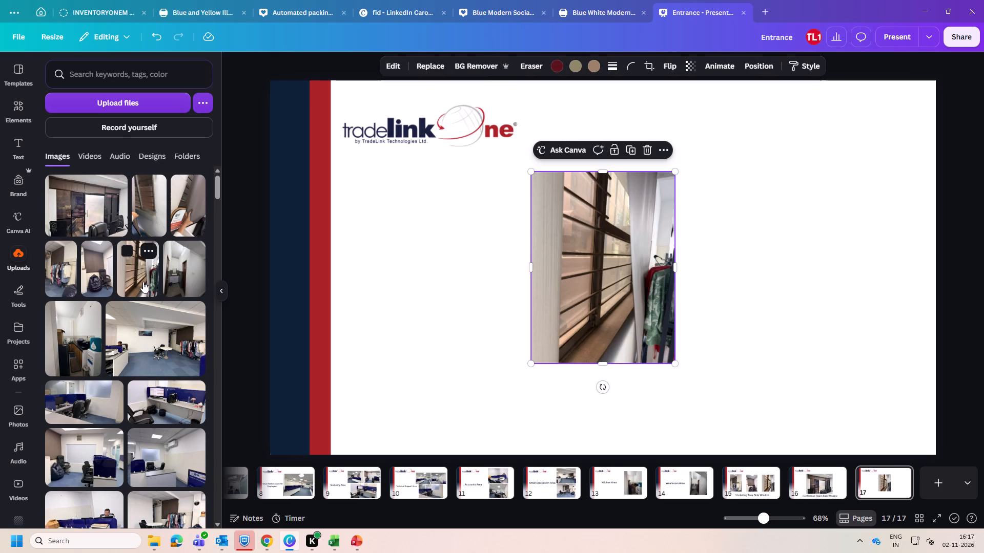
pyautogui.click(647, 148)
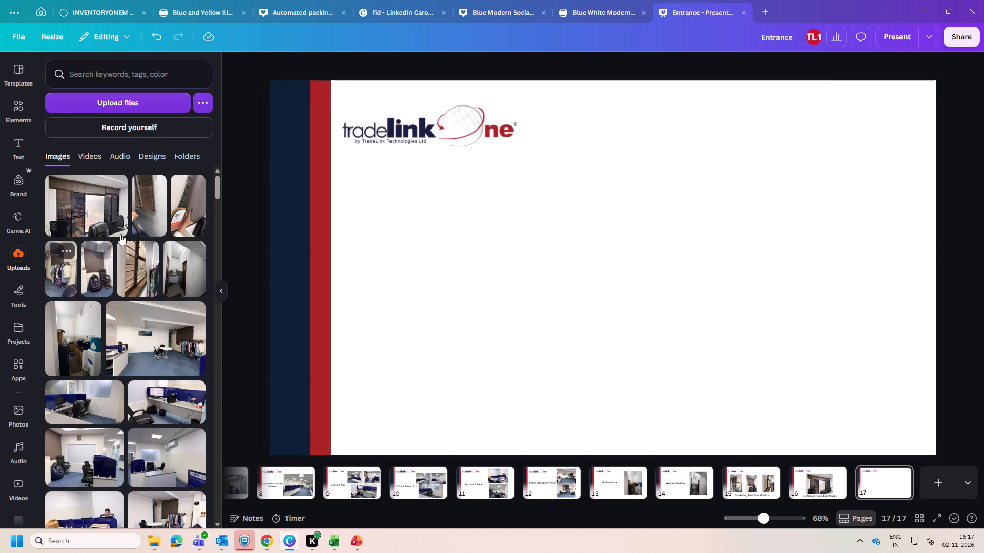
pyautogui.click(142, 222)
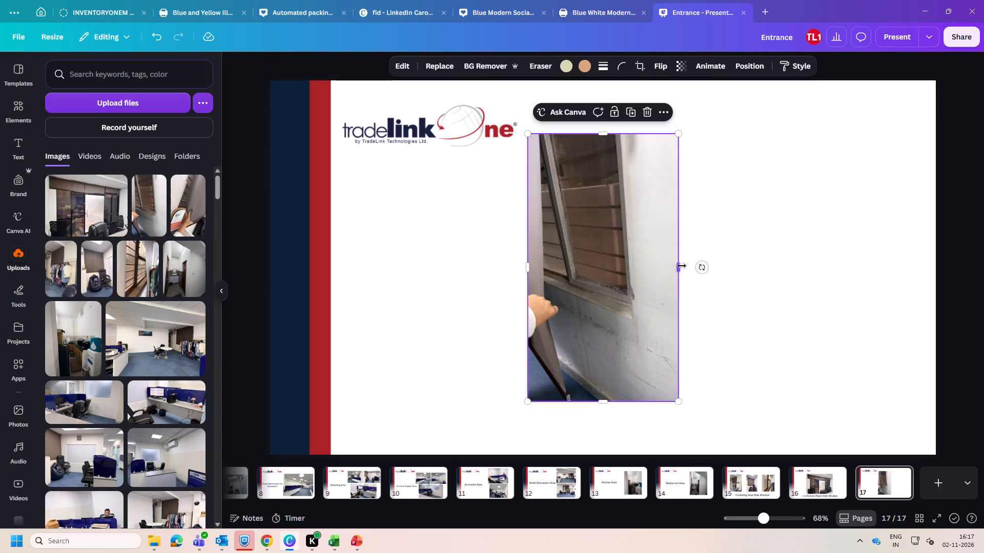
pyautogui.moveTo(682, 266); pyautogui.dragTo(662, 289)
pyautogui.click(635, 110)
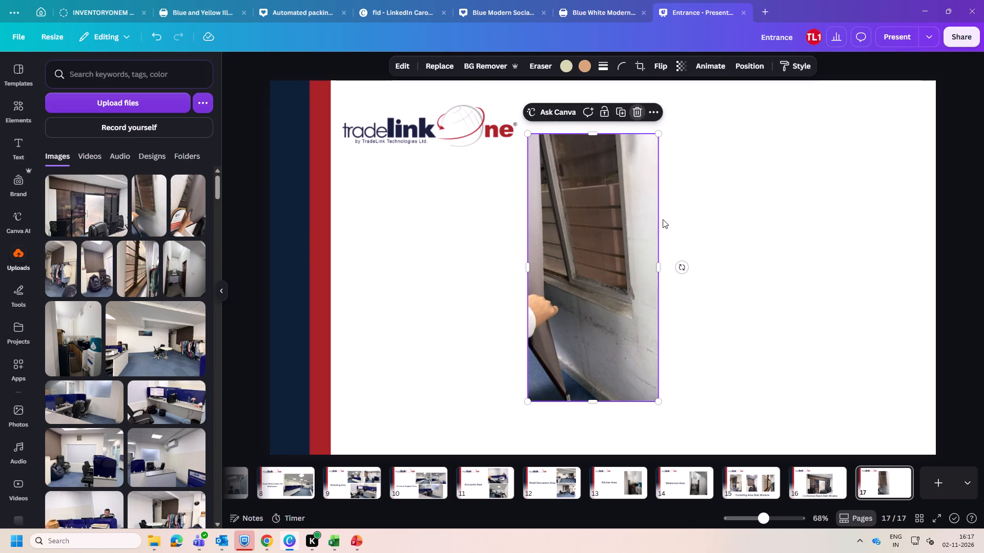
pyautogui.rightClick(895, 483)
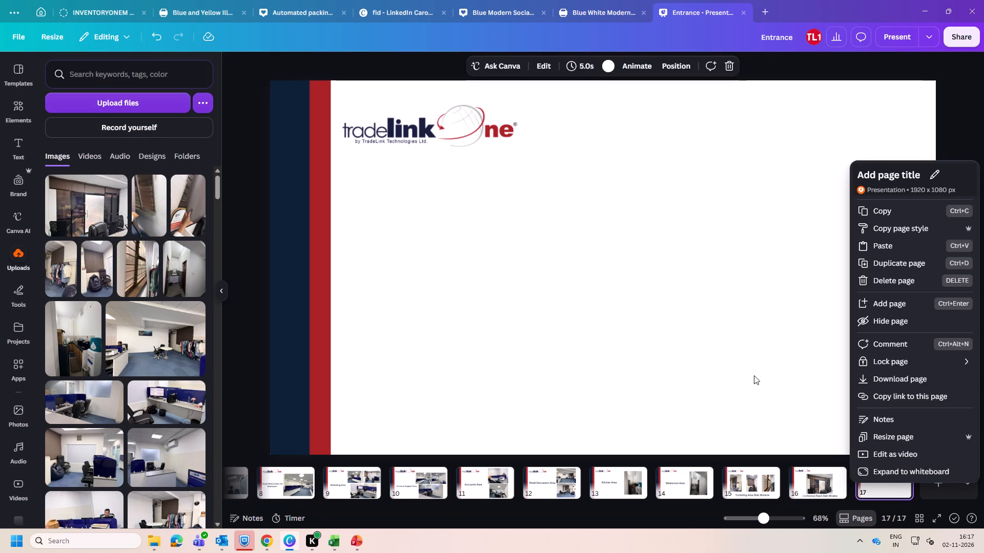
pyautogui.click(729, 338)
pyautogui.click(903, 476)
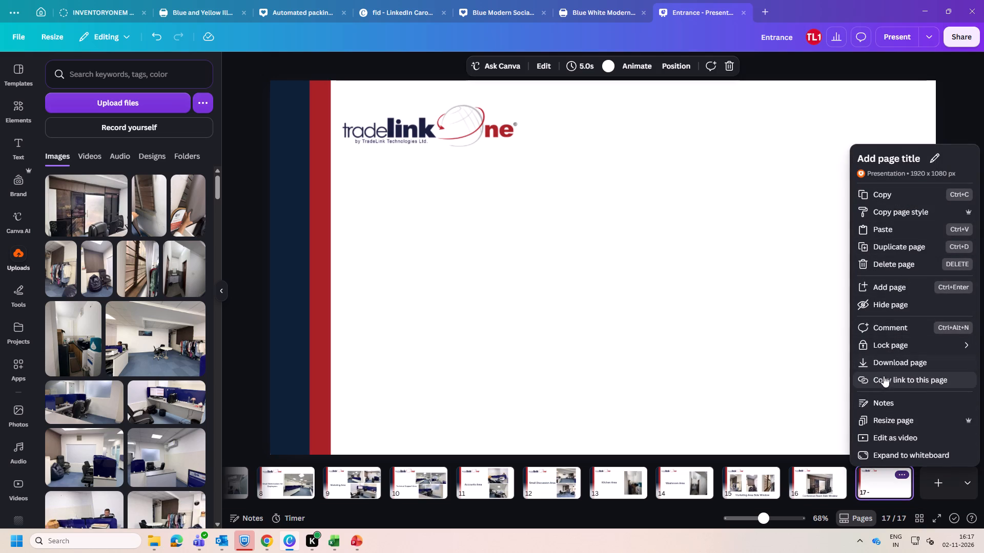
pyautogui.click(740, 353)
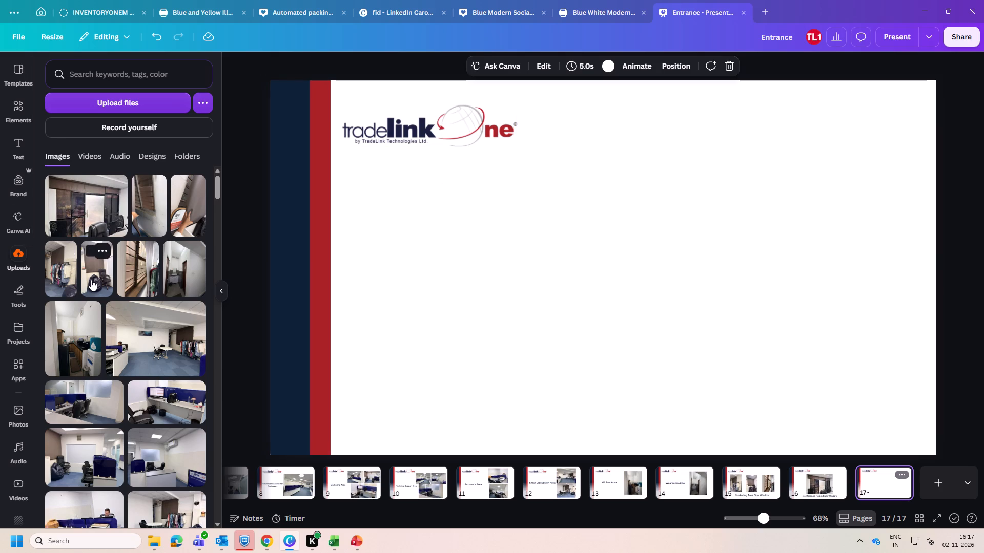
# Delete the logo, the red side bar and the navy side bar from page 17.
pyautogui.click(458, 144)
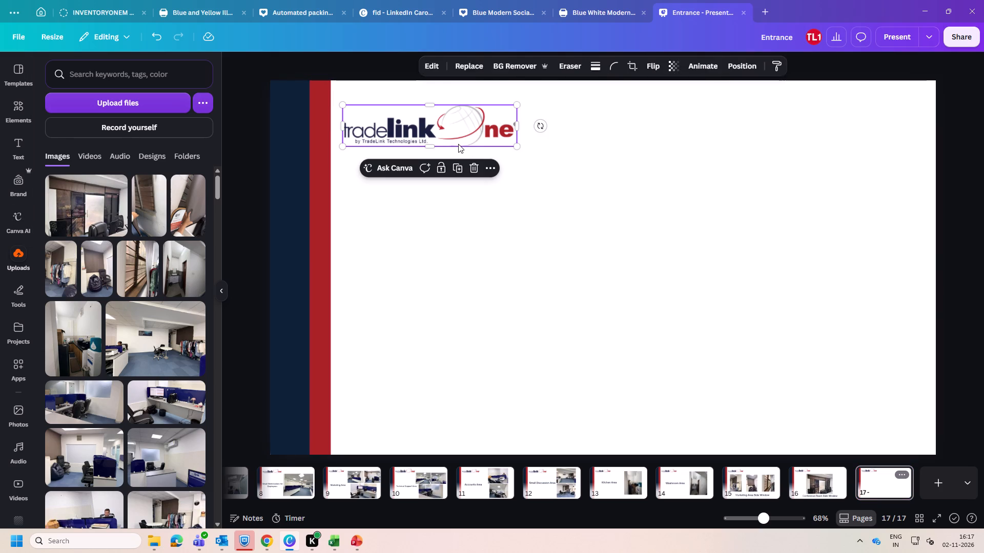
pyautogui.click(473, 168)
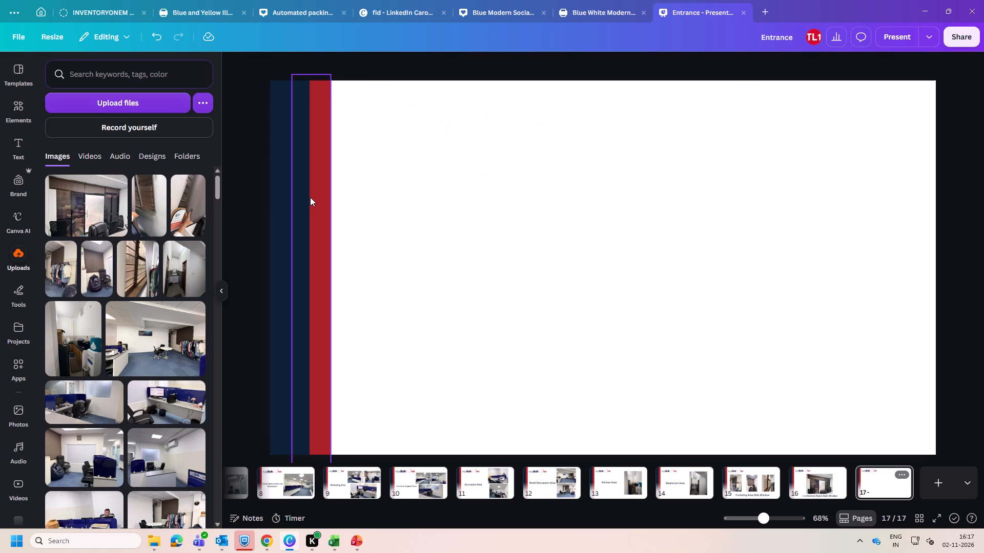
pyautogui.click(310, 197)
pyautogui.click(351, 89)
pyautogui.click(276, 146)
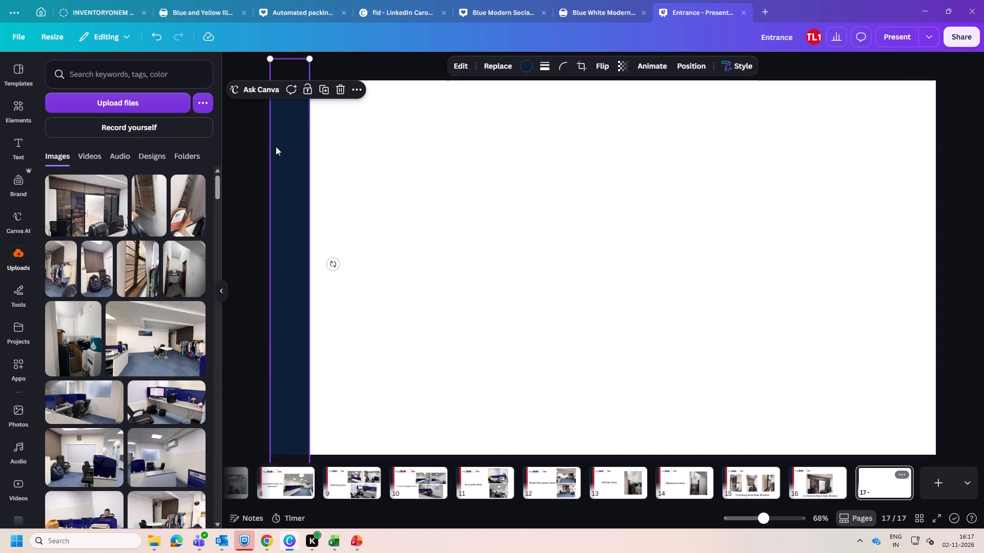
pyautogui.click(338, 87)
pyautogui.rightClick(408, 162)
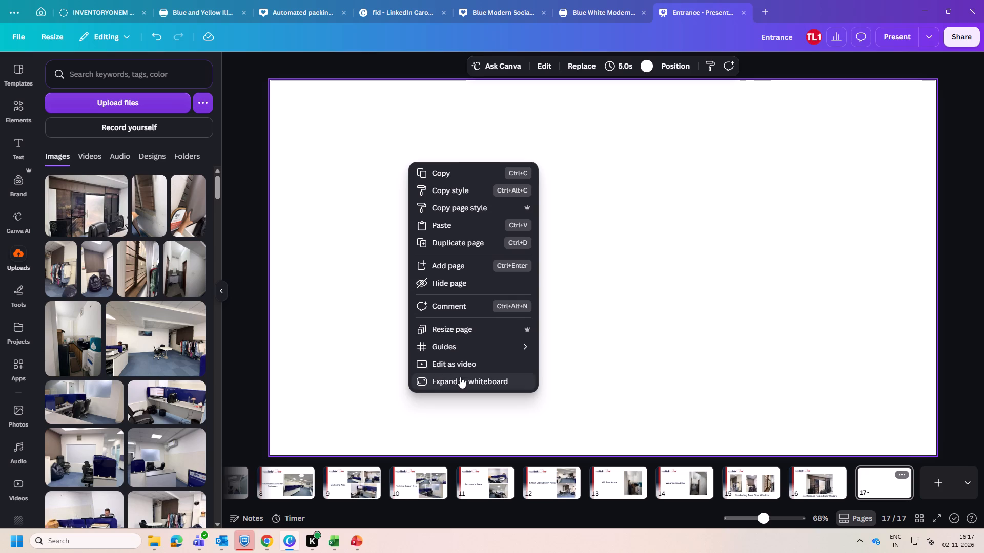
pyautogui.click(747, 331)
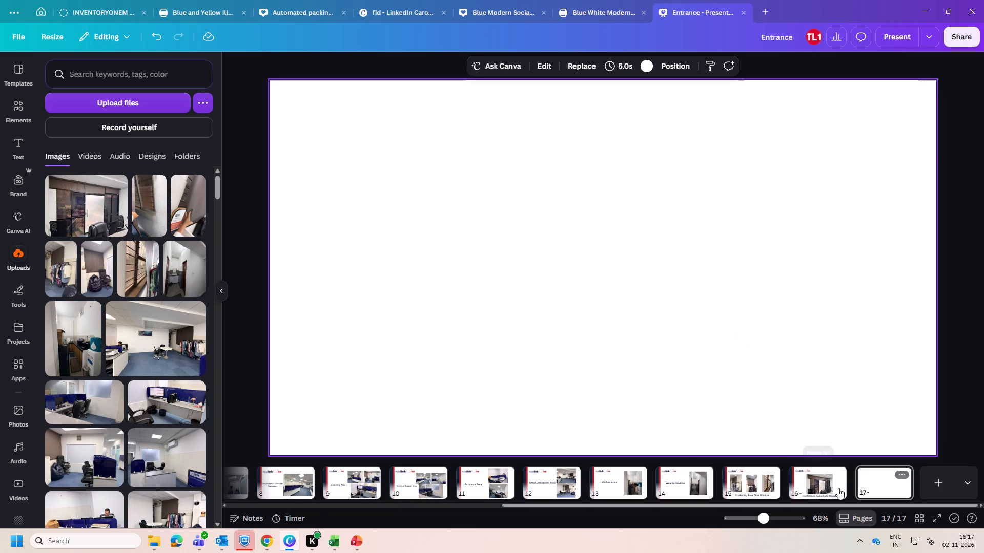
# Download all pages of the design as a PPTX file.
pyautogui.click(960, 37)
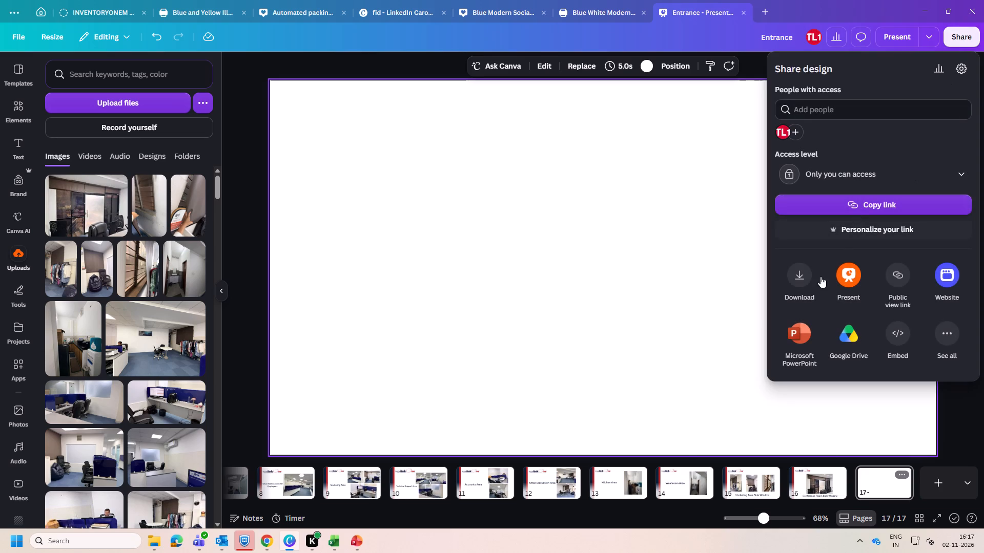
pyautogui.click(803, 289)
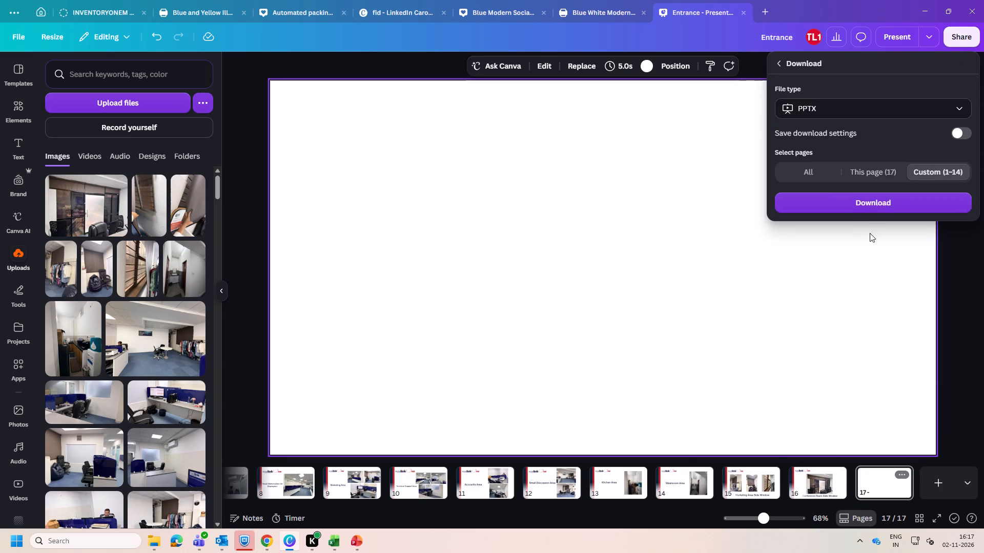
pyautogui.click(808, 175)
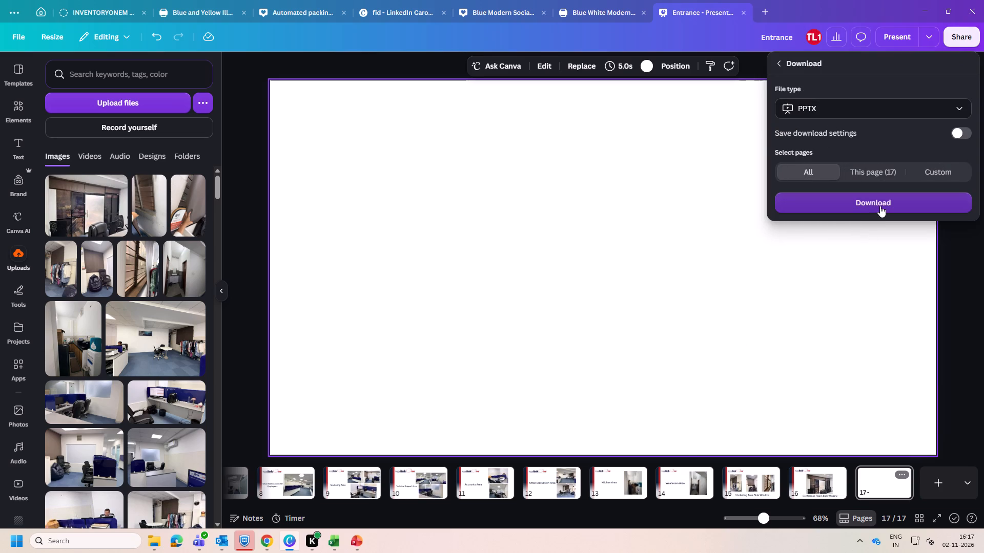
pyautogui.click(880, 205)
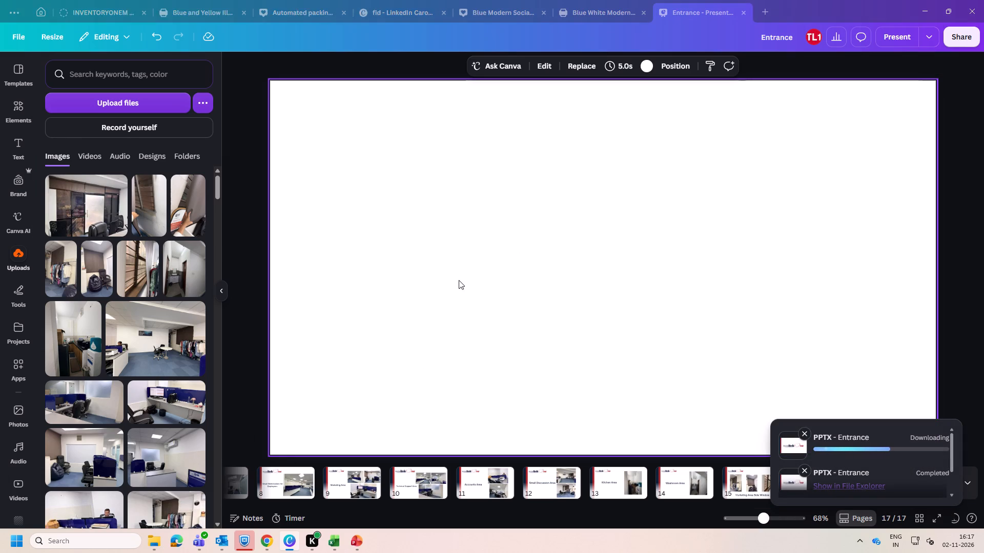
# Save the PPTX download on the Desktop as "Entrance office .1".
pyautogui.click(116, 202)
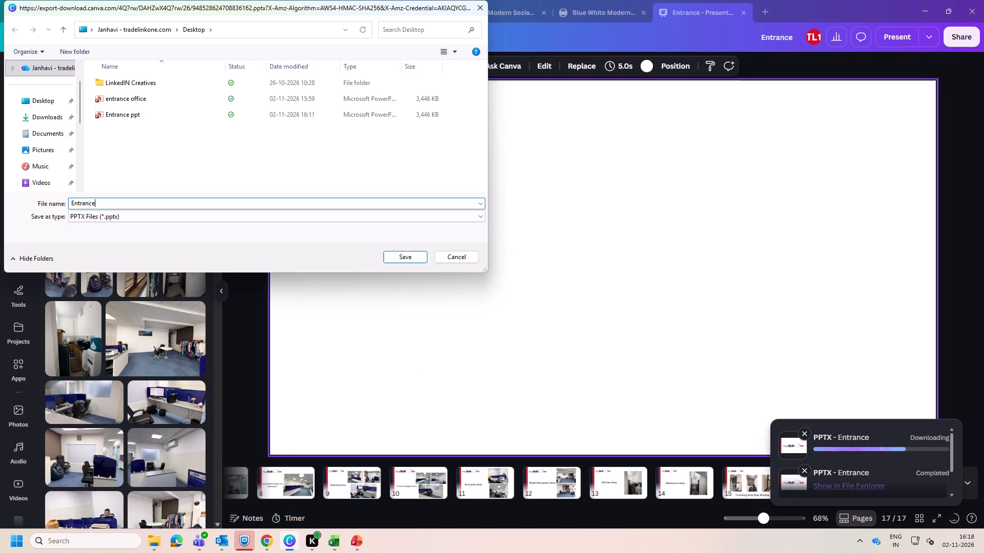
pyautogui.press('space')
pyautogui.write('office .1')
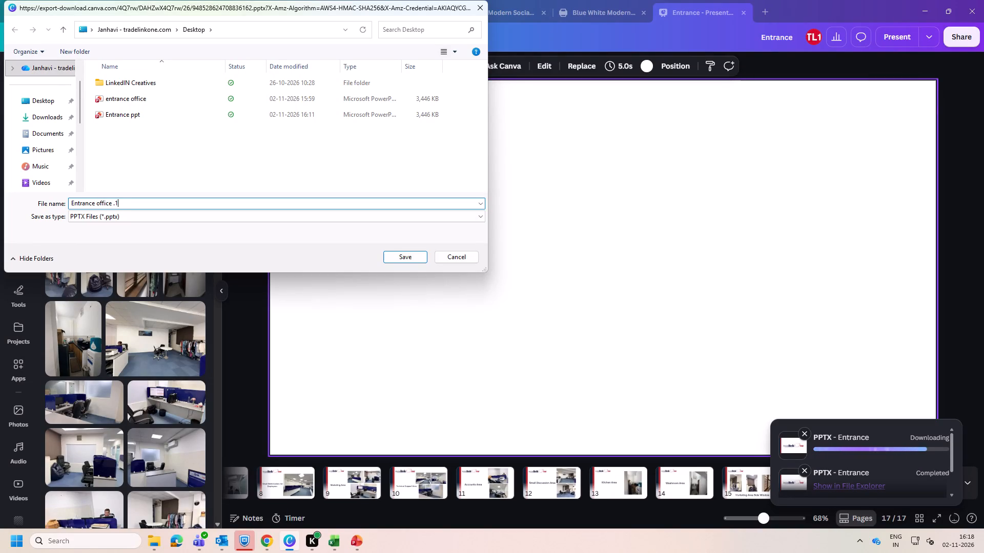
pyautogui.click(34, 101)
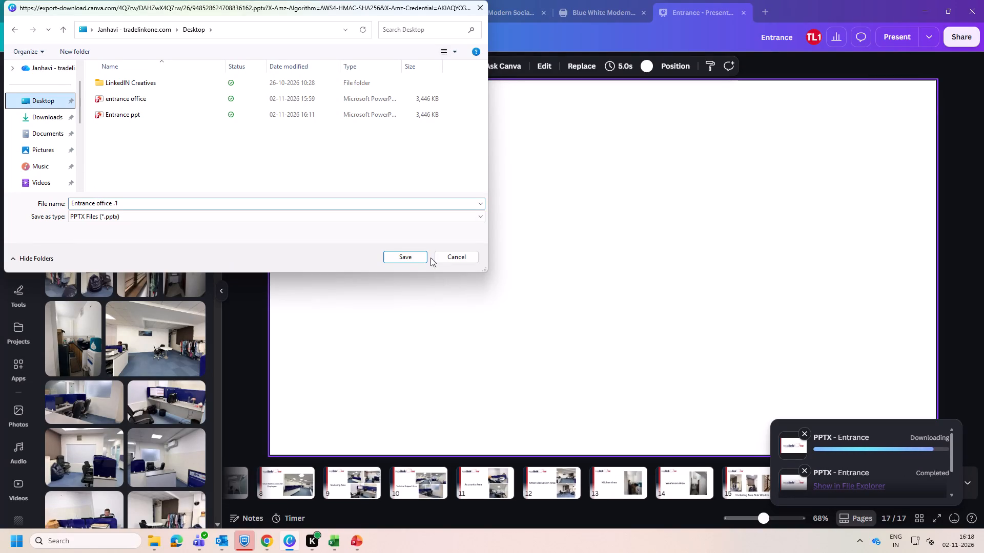
pyautogui.click(412, 259)
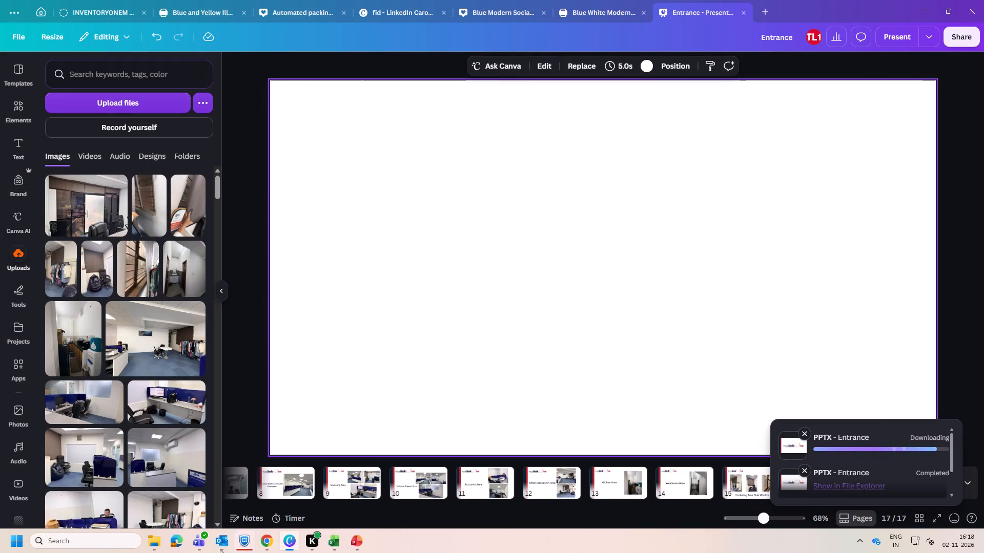
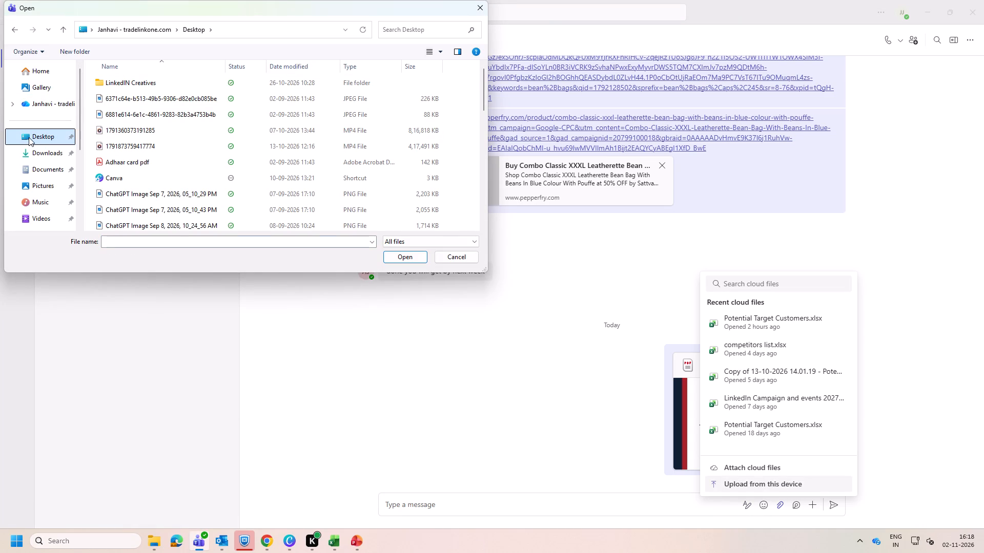
# Browse to the Desktop folder to choose a file to upload to the Teams chat.
pyautogui.doubleClick(29, 137)
pyautogui.tripleClick(41, 140)
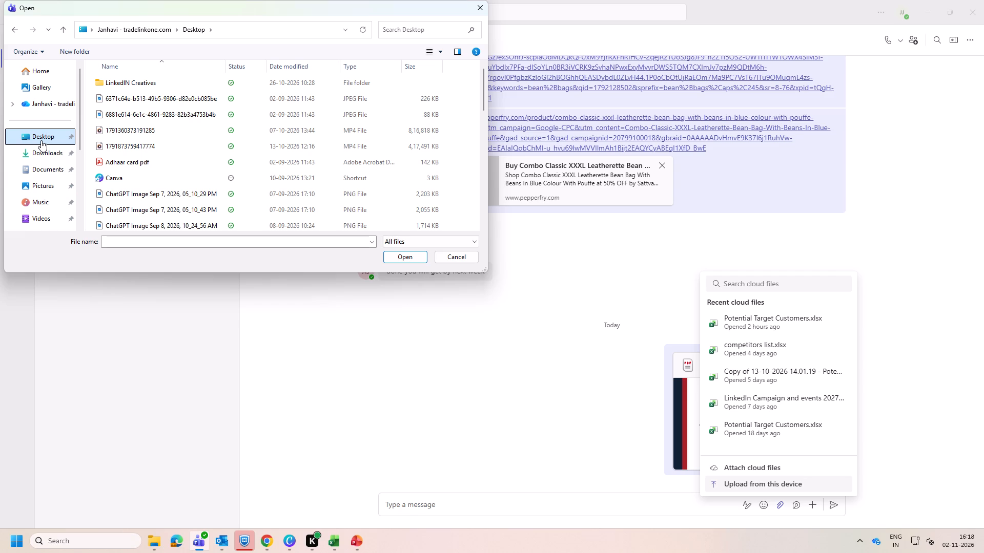
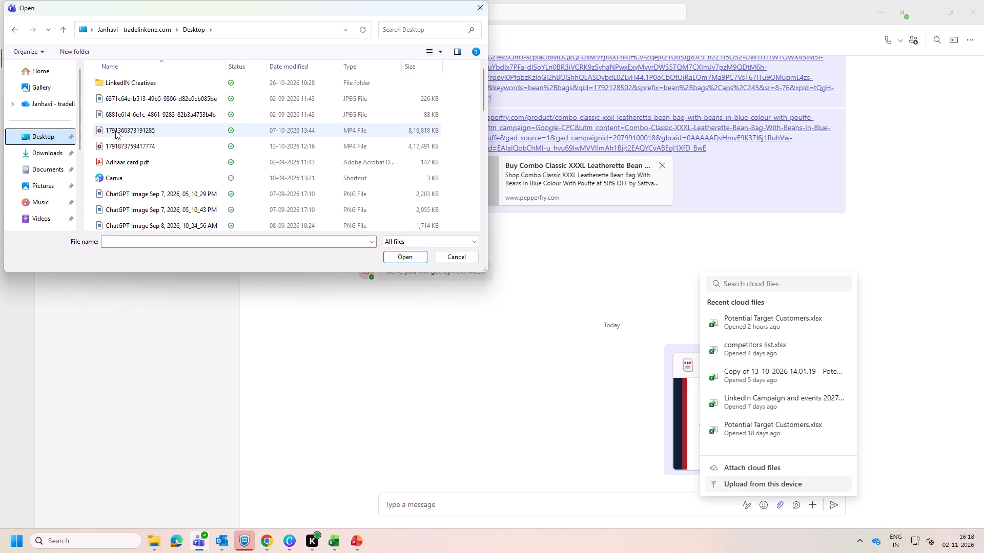
# Find the exported Entrance office PowerPoint file in the Desktop folder for upload to the Teams chat.
pyautogui.scroll(-20, 116, 131)
pyautogui.scroll(-4, 116, 131)
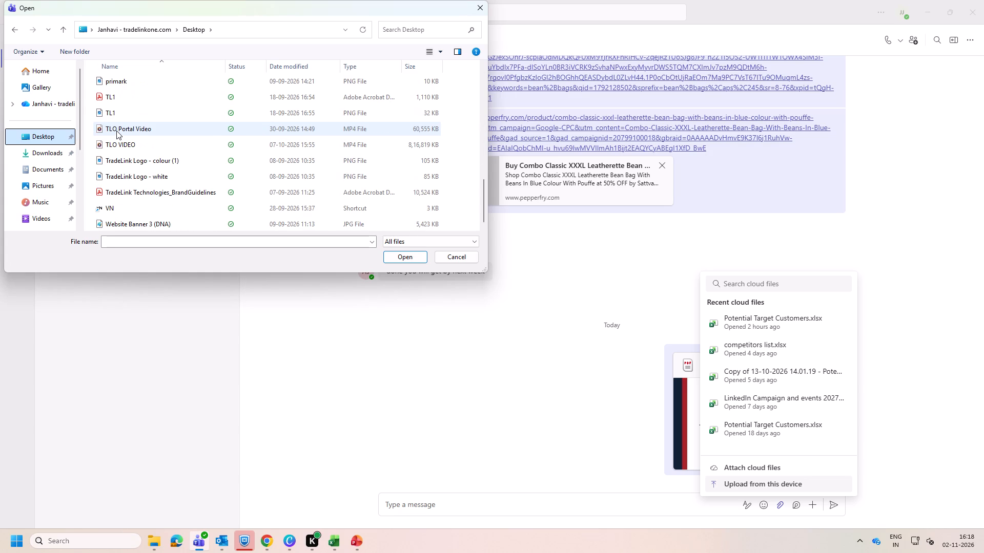
pyautogui.scroll(4, 116, 131)
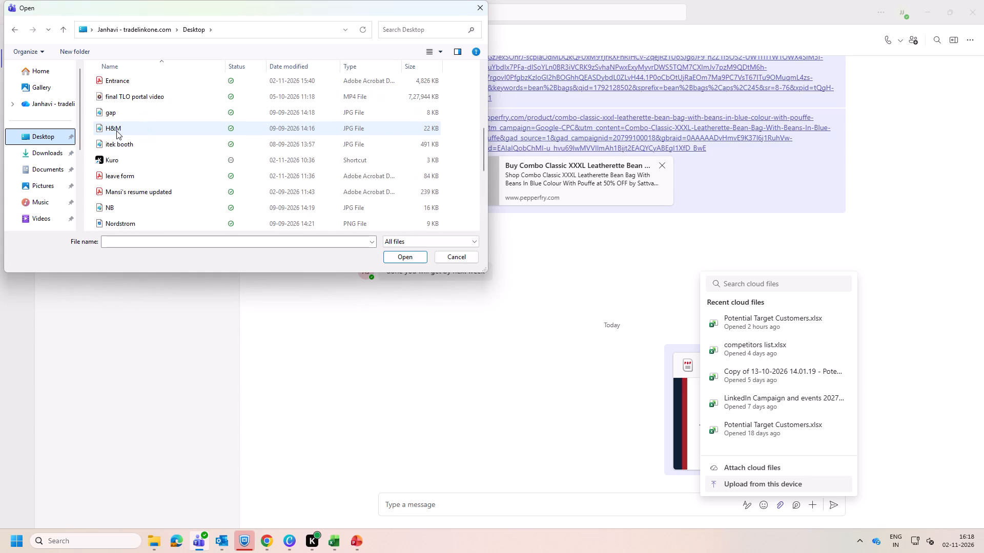
pyautogui.scroll(1, 160, 179)
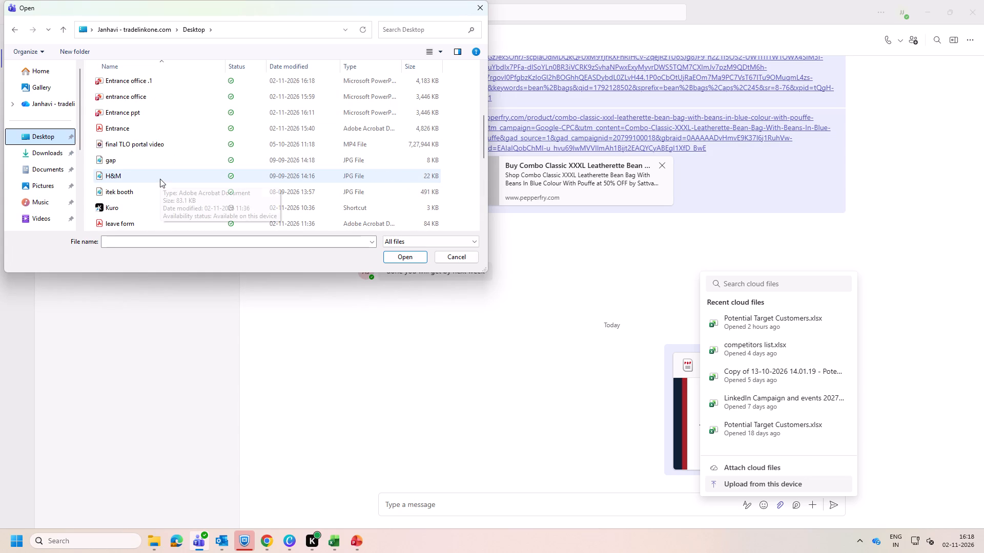